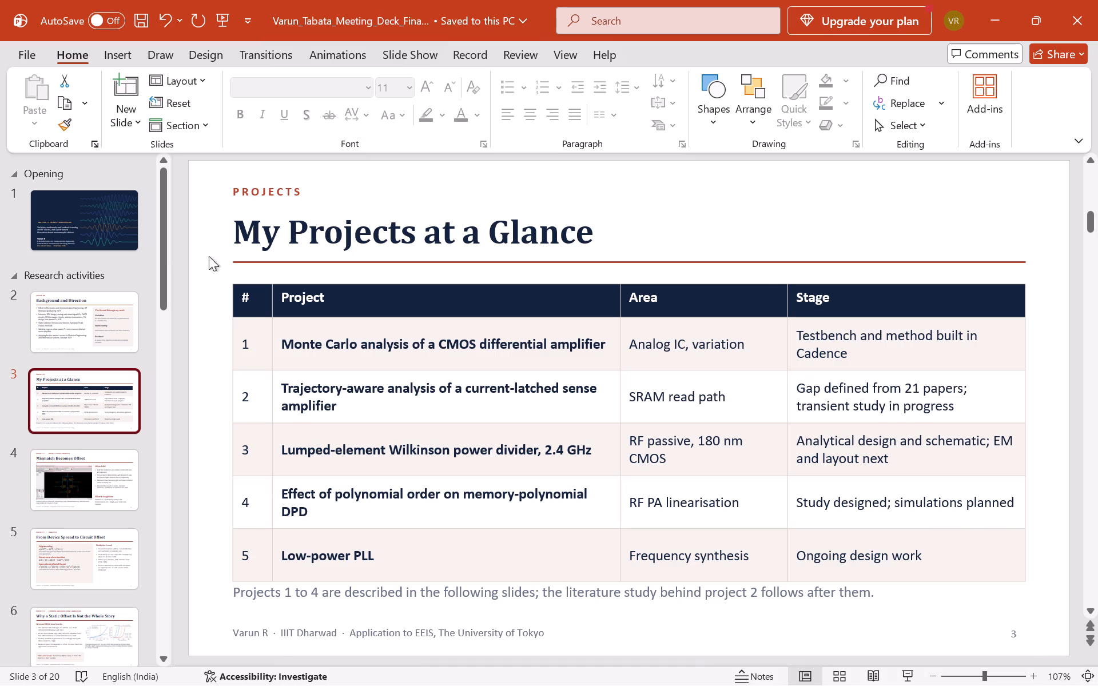
pyautogui.click(90, 205)
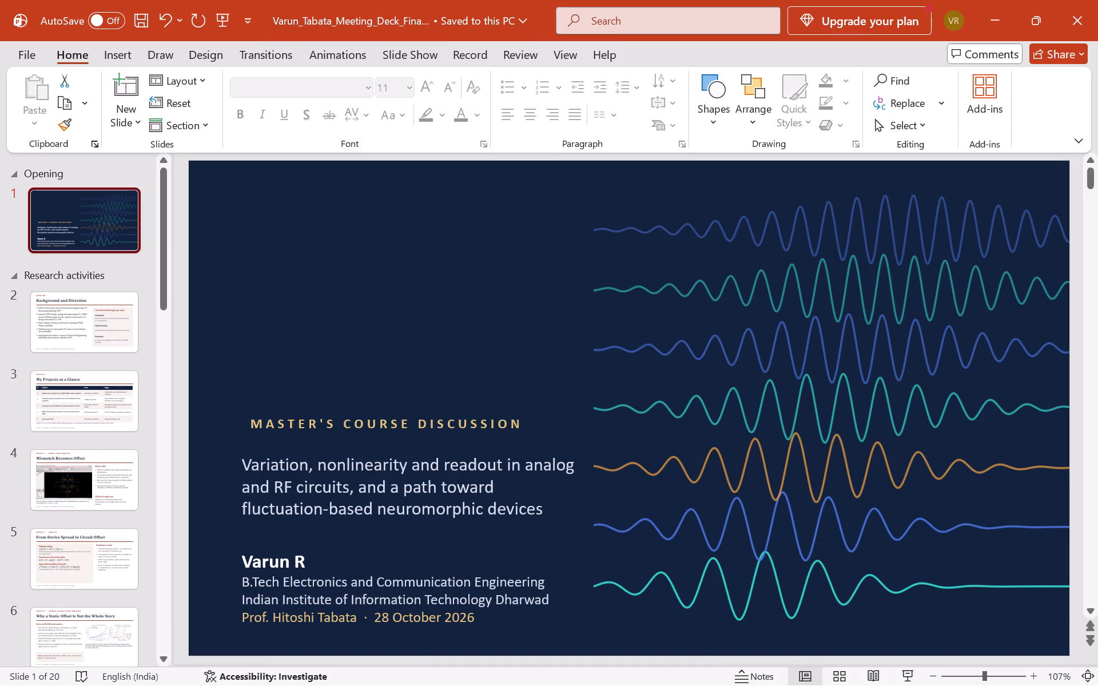
pyautogui.click(88, 309)
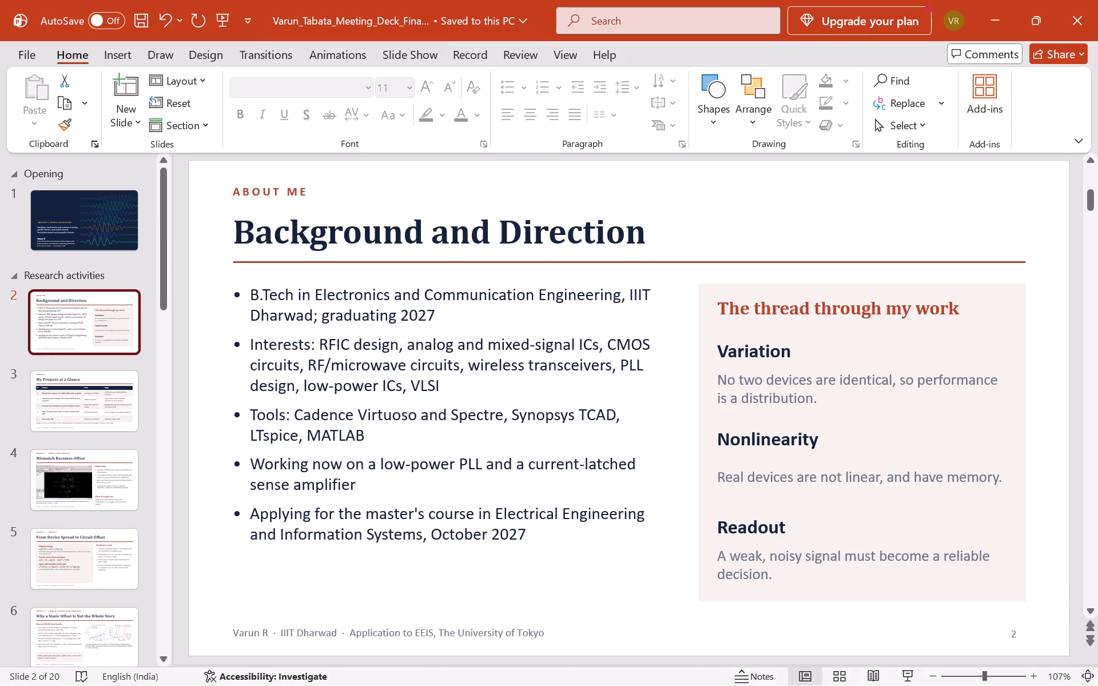
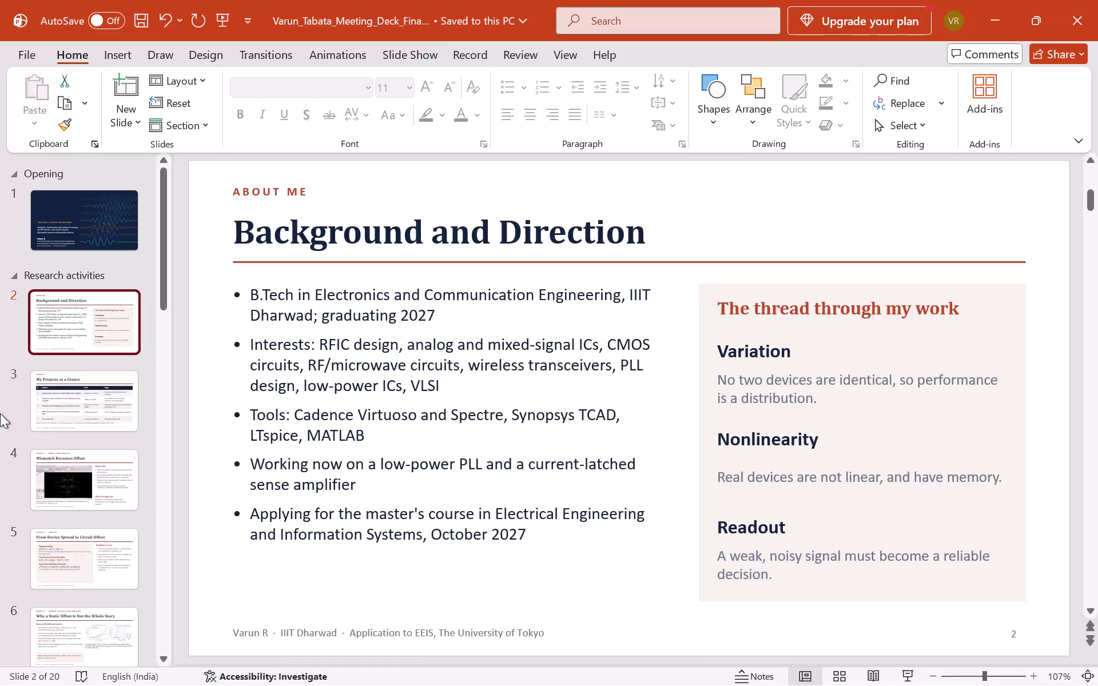
# View the My Projects at a Glance slide.
pyautogui.click(0, 413)
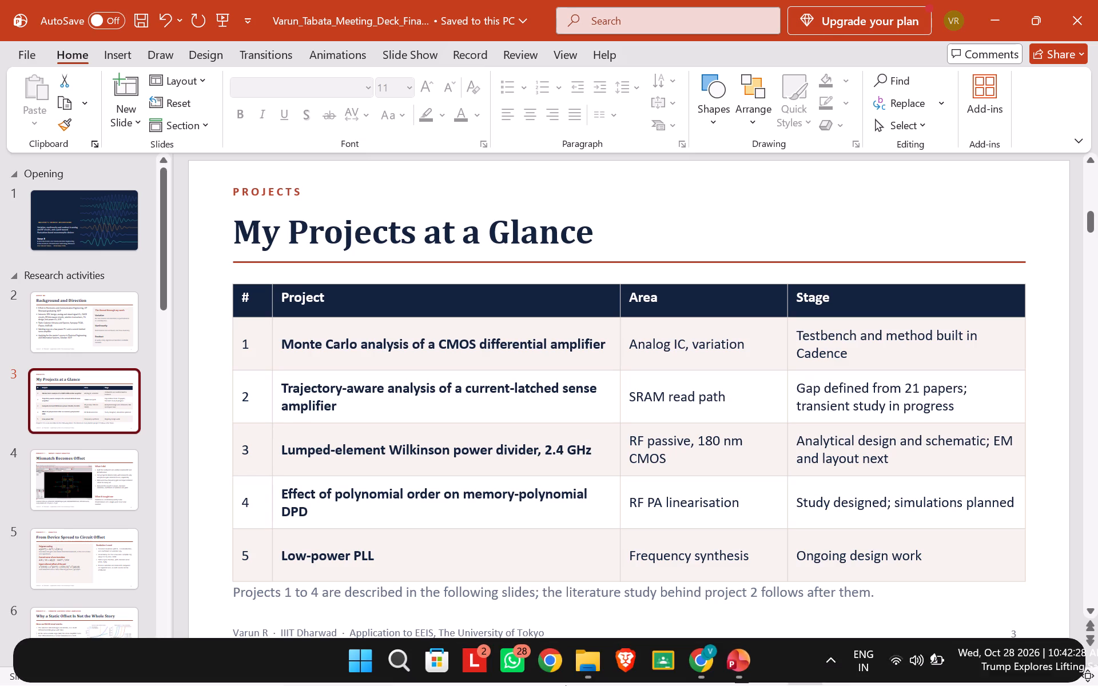
# Switch to Google Chrome and bring up the list of available browser profiles.
pyautogui.click(544, 659)
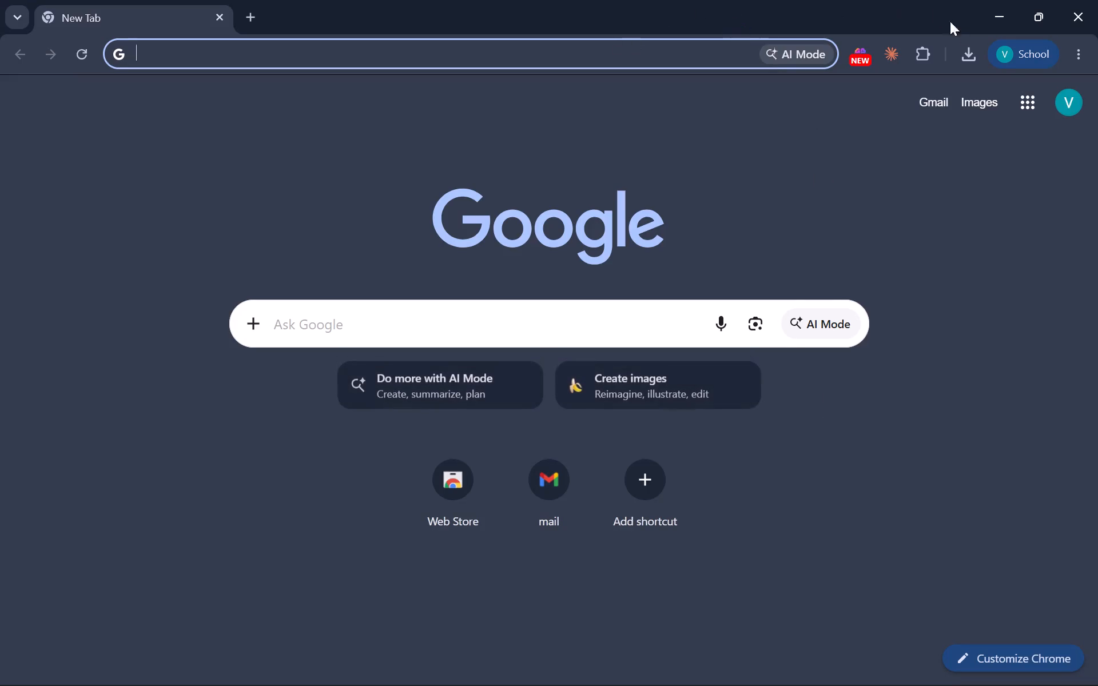
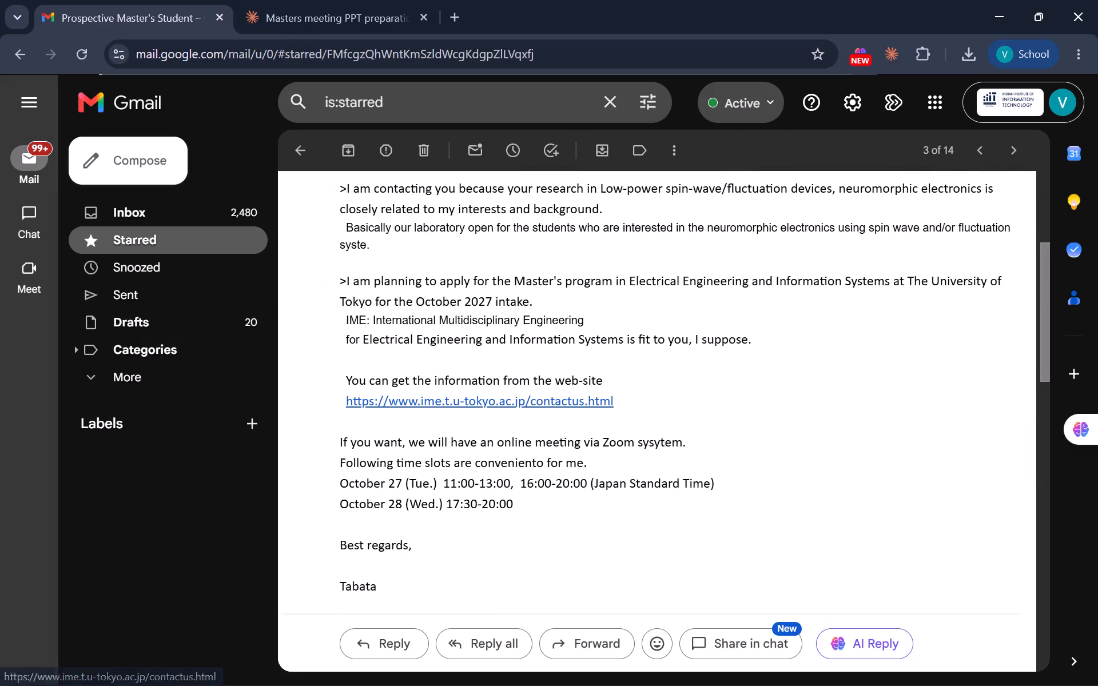
pyautogui.scroll(1, 343, 294)
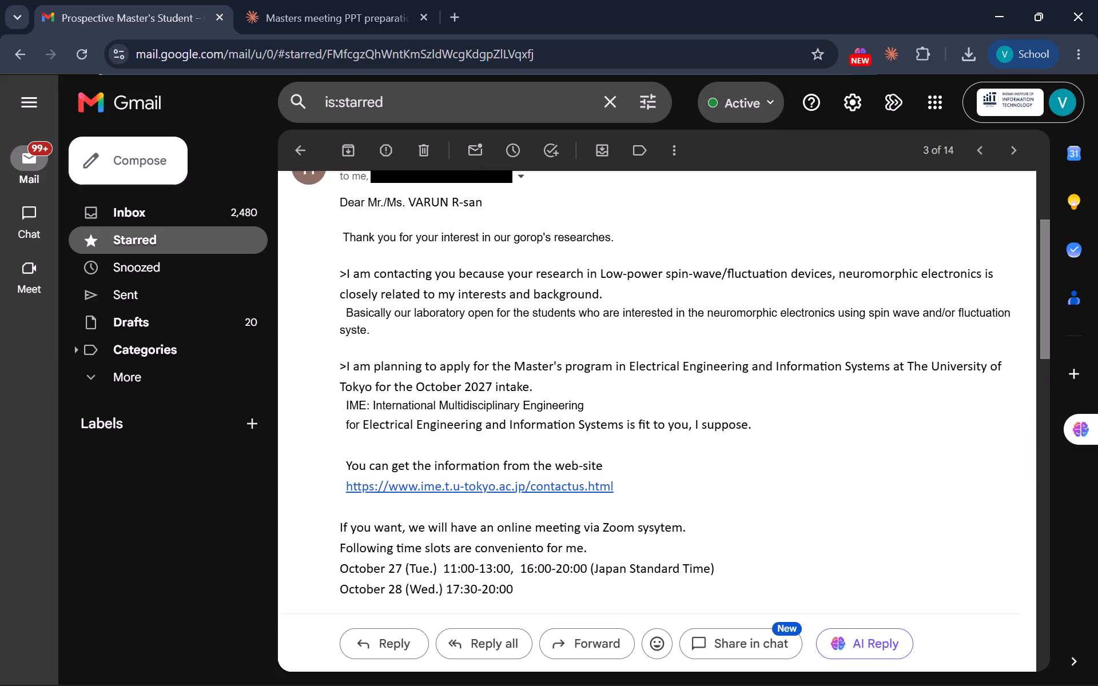
pyautogui.moveTo(343, 236); pyautogui.dragTo(687, 279)
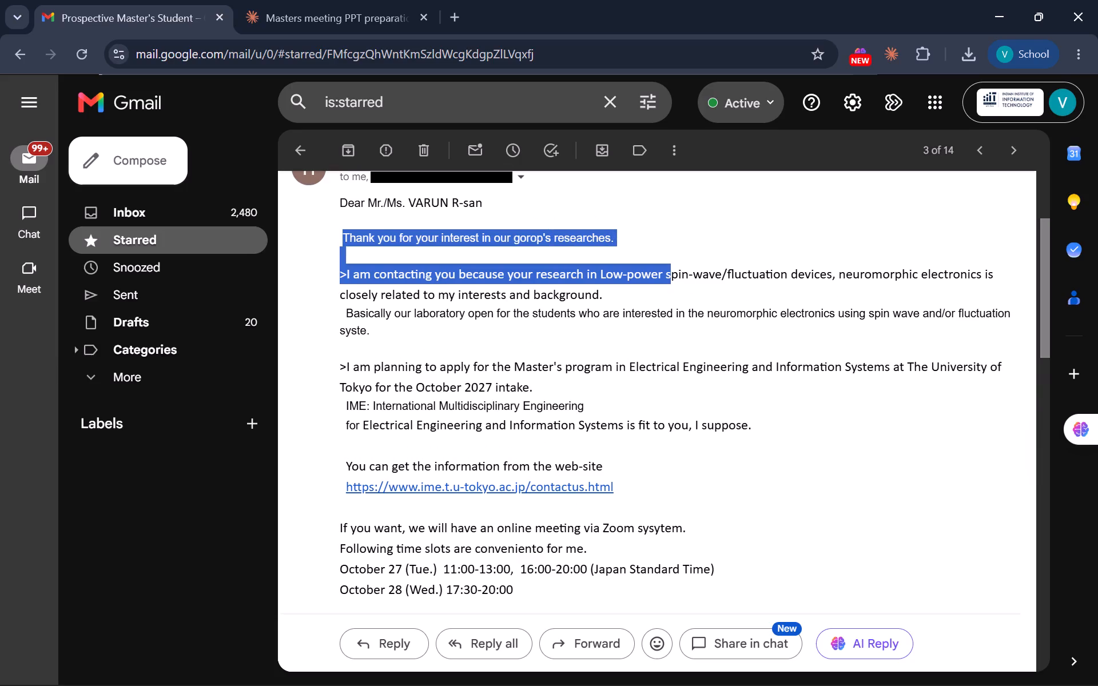
pyautogui.moveTo(687, 279); pyautogui.dragTo(793, 282)
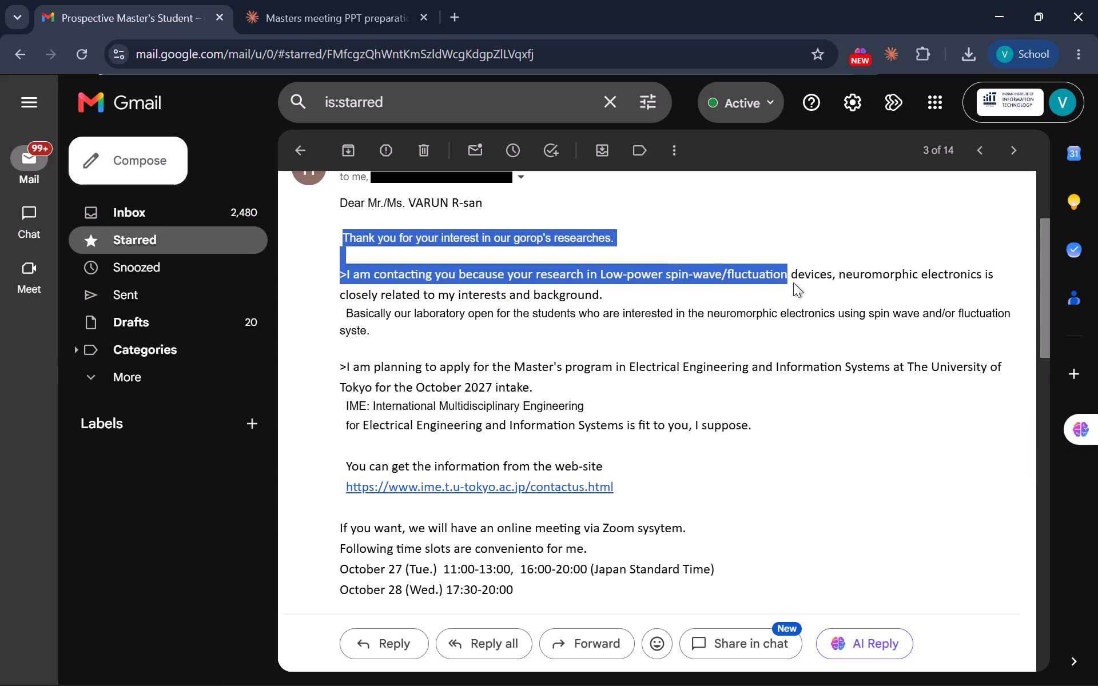
pyautogui.moveTo(793, 282); pyautogui.dragTo(1002, 299)
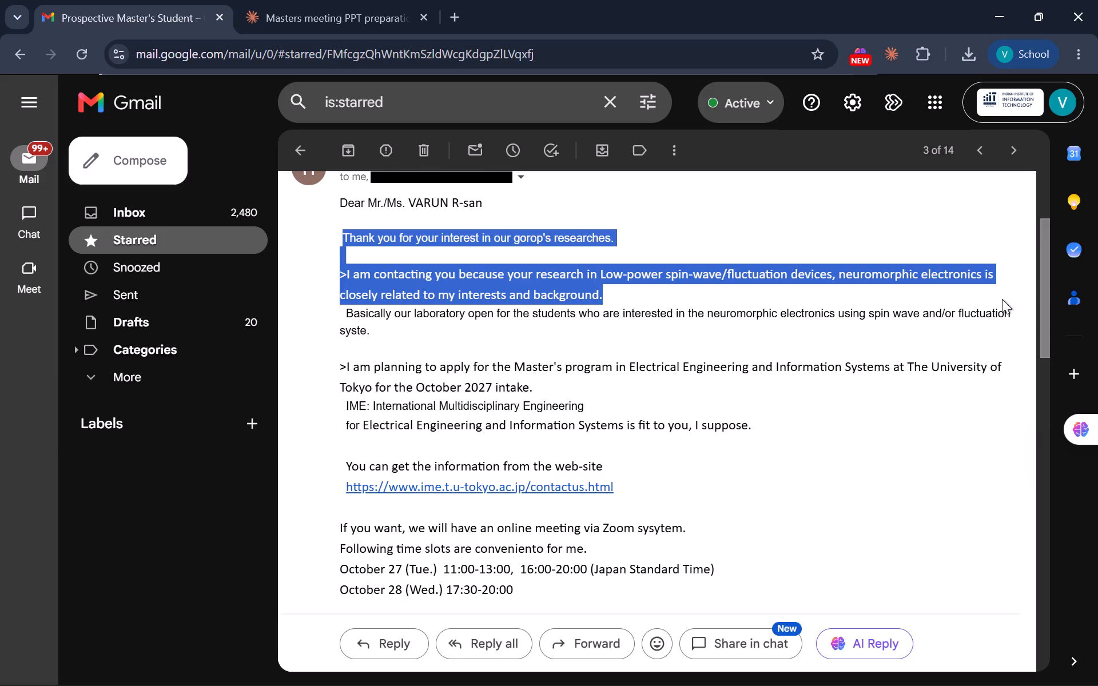
pyautogui.moveTo(1002, 299); pyautogui.dragTo(959, 342)
pyautogui.hotkey('ctrl', 'c')
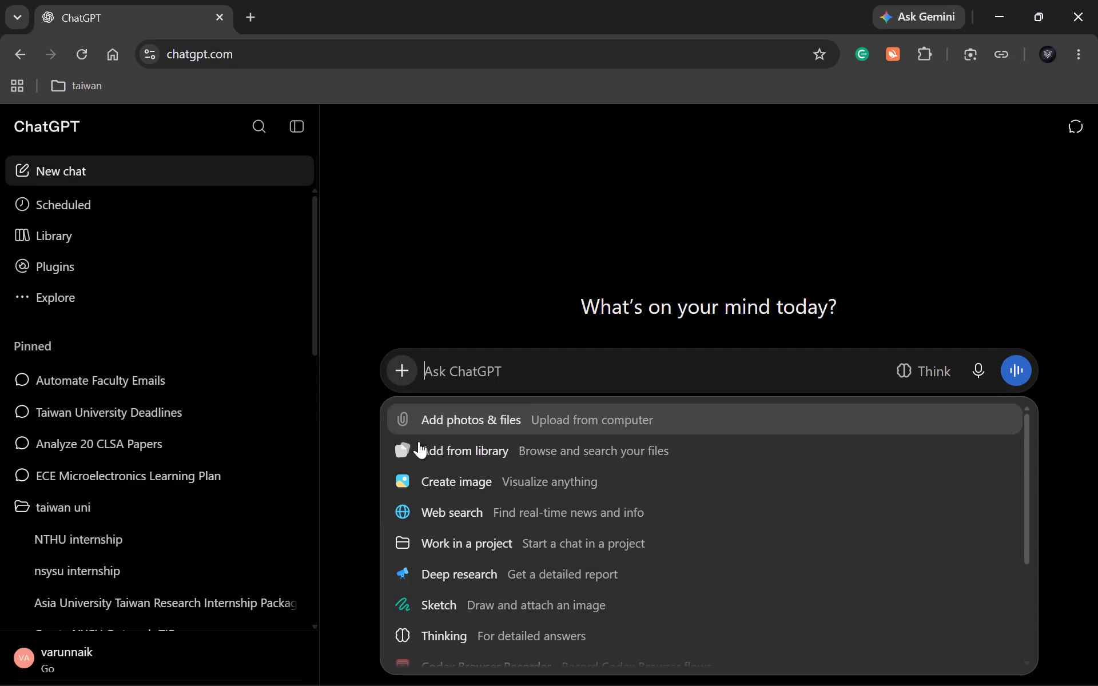
pyautogui.hotkey('ctrl', 'v')
# Switch back to Gmail and select the professor's presentation instructions from "At that time, please explain" through "the day after tomorrow.".
pyautogui.hotkey('alt', 'Tab')
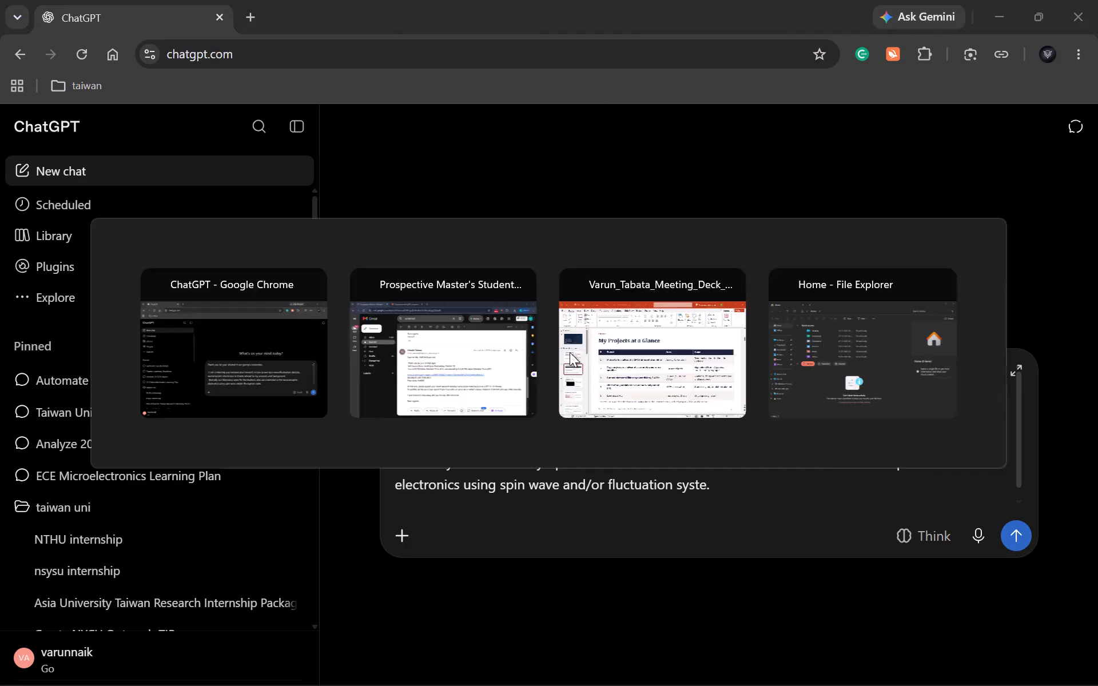
pyautogui.moveTo(338, 500); pyautogui.dragTo(586, 565)
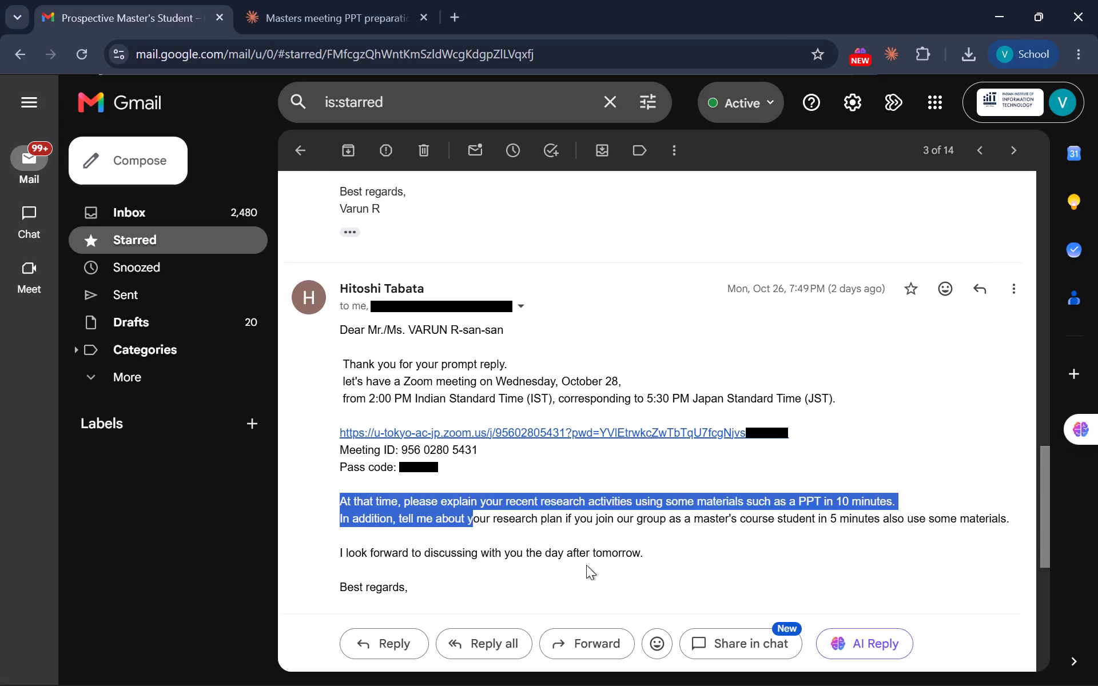
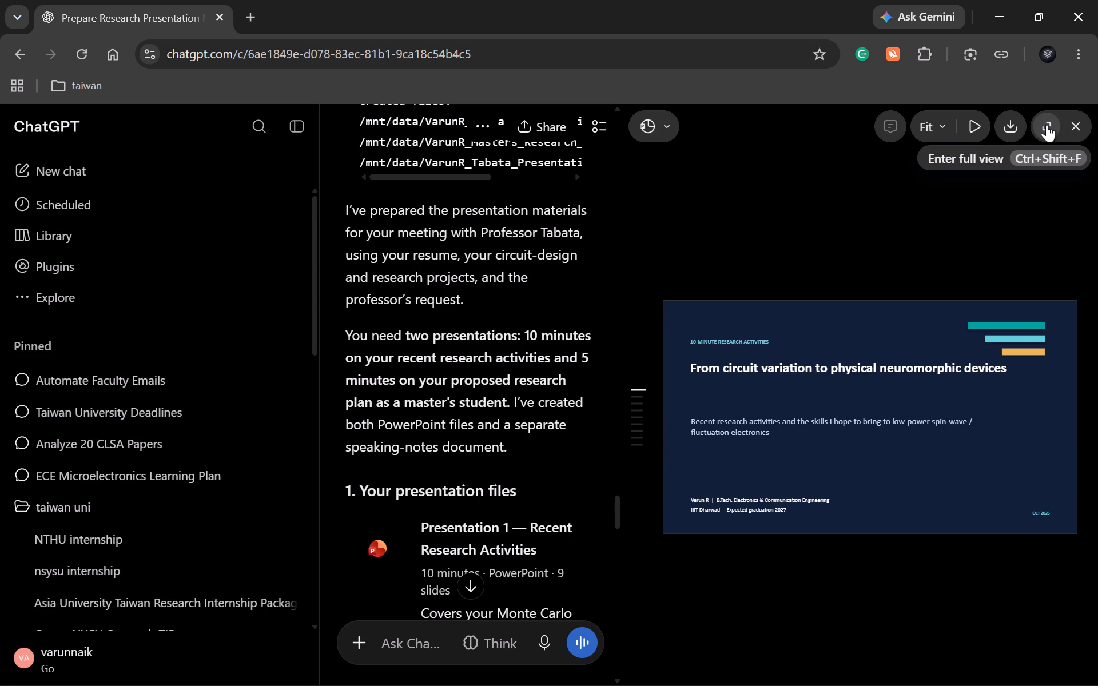
pyautogui.click(1007, 123)
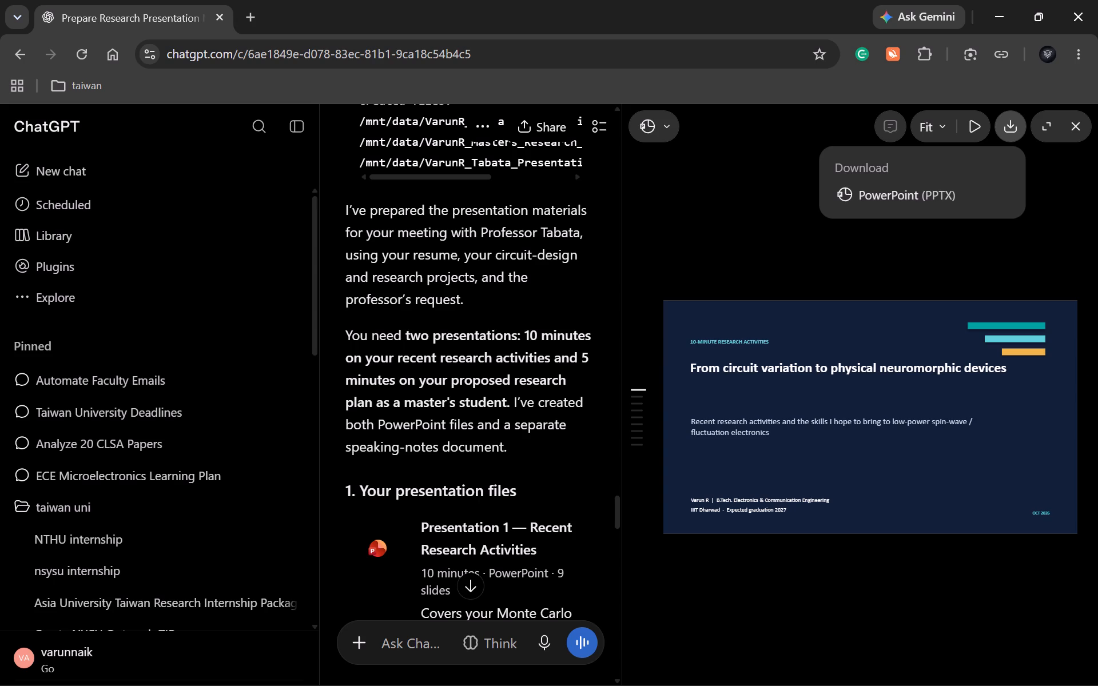
pyautogui.click(939, 201)
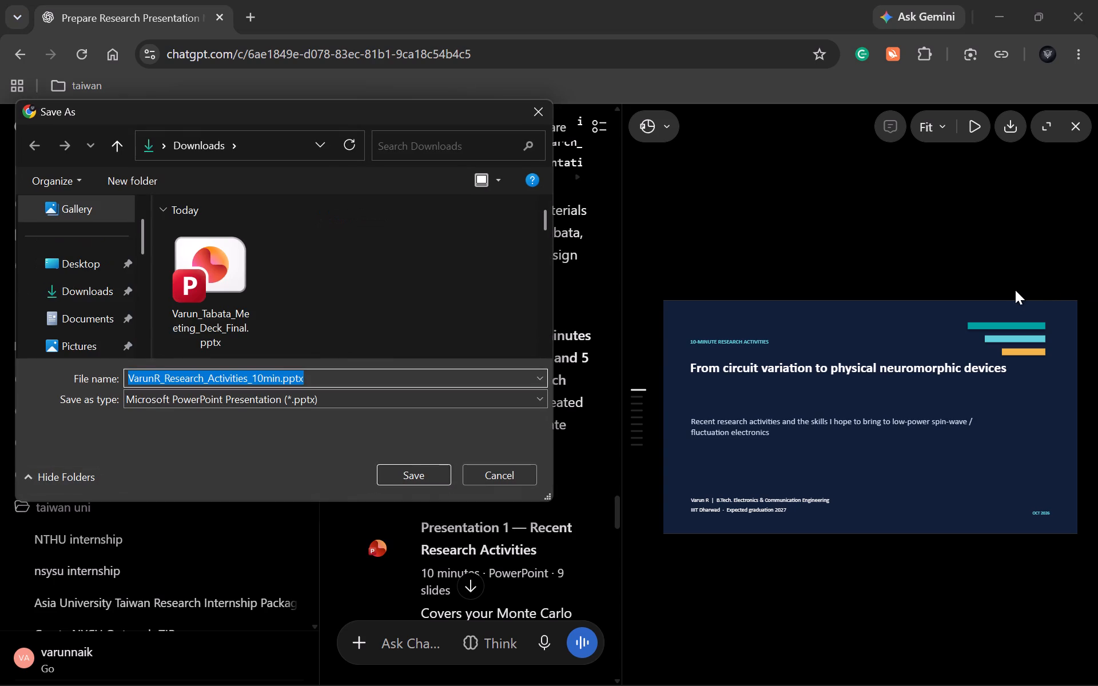
pyautogui.click(412, 471)
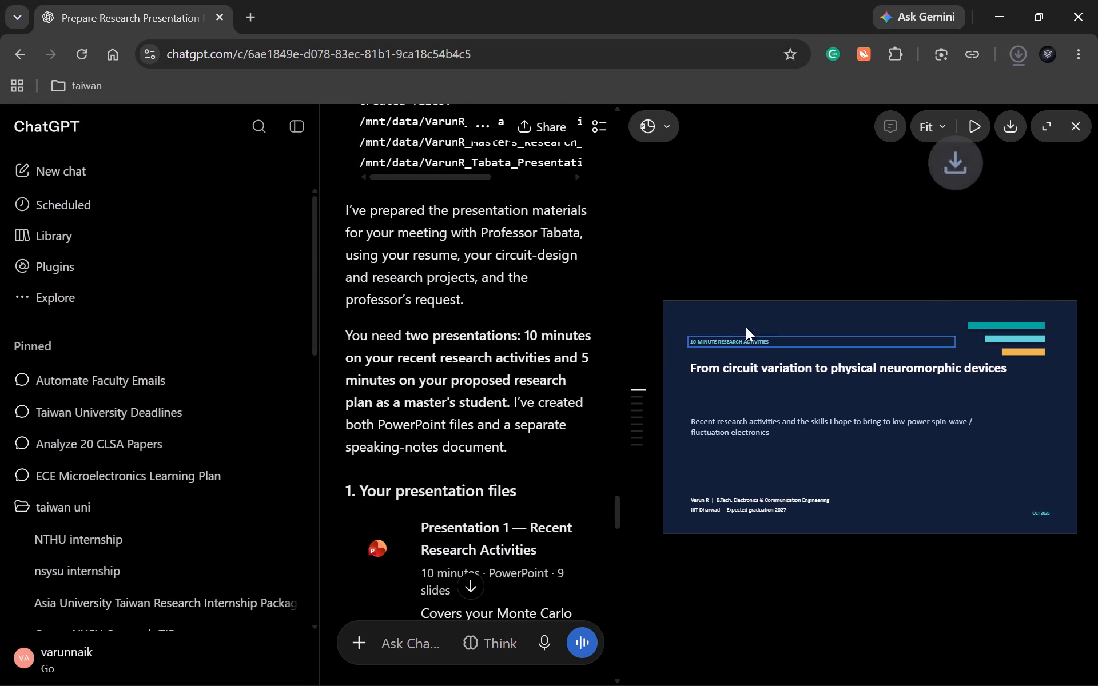
pyautogui.click(1089, 126)
pyautogui.click(1074, 126)
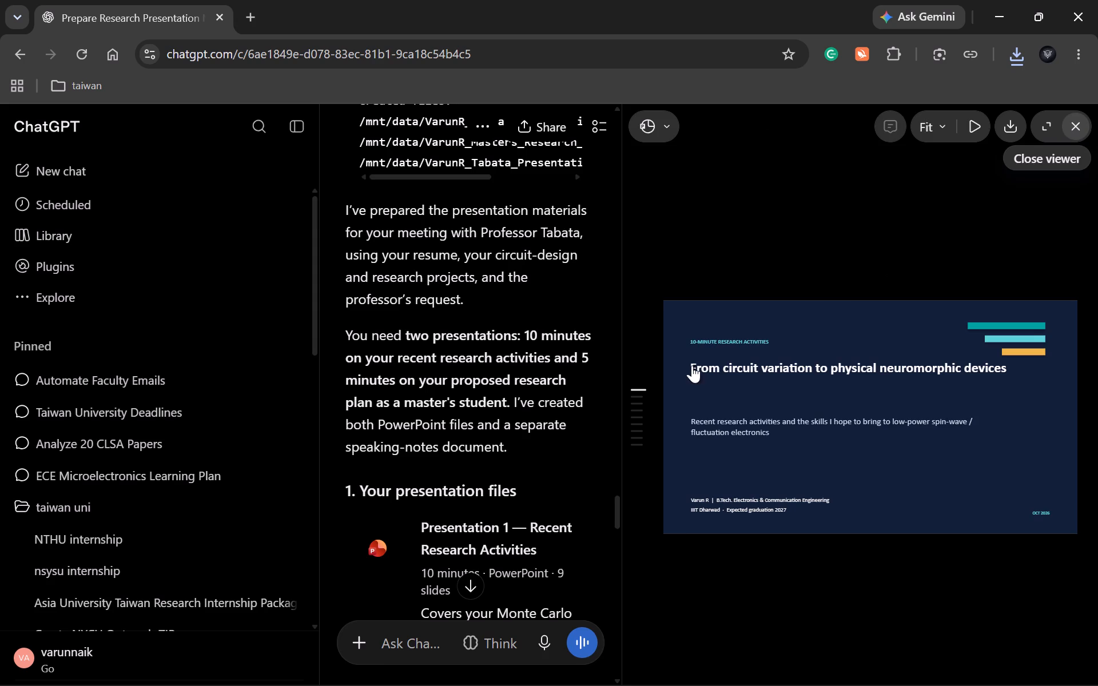
# Download the 5-minute Proposed Master's Research Plan presentation as a PowerPoint file to Downloads, and close its preview.
pyautogui.scroll(-2, 674, 365)
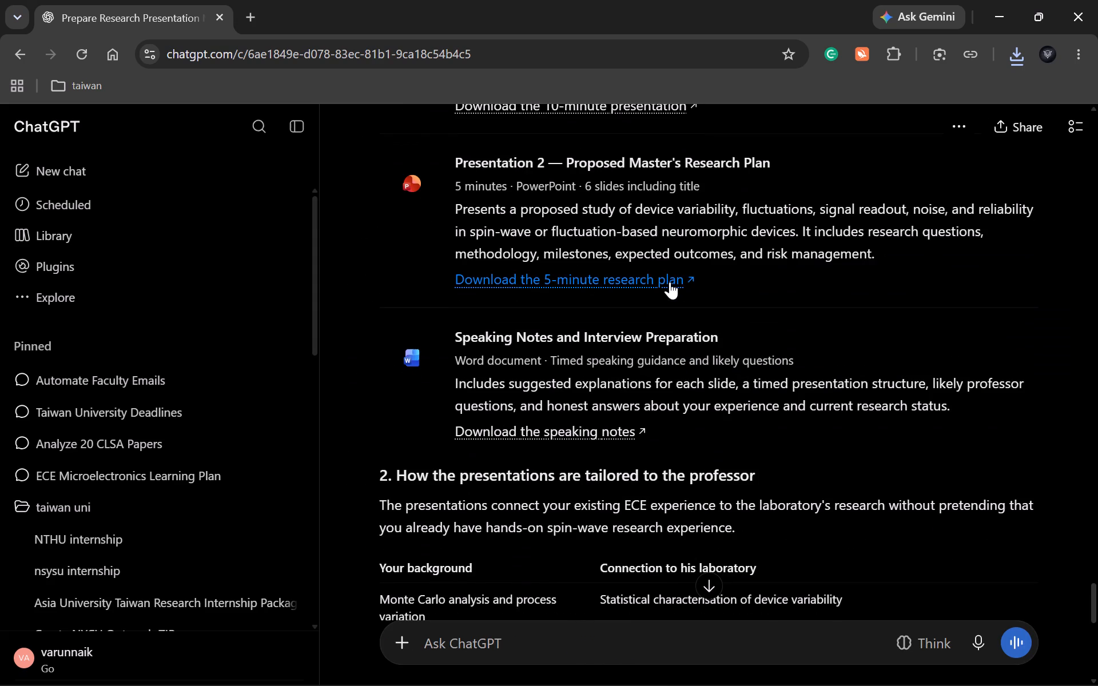
pyautogui.click(670, 282)
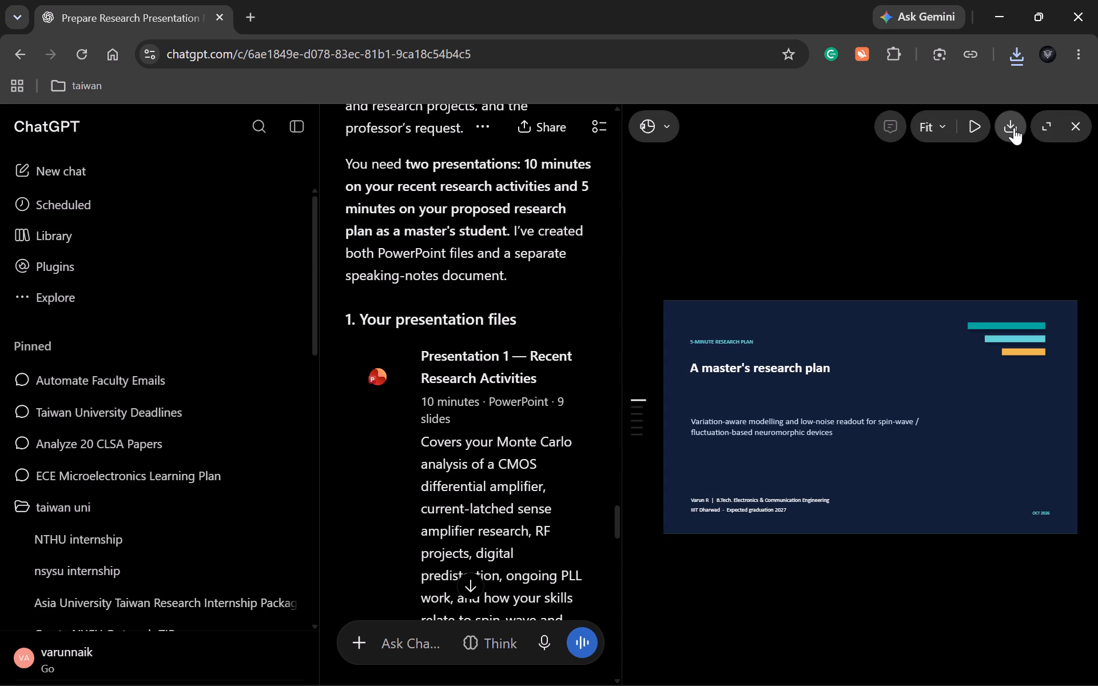
pyautogui.click(1014, 127)
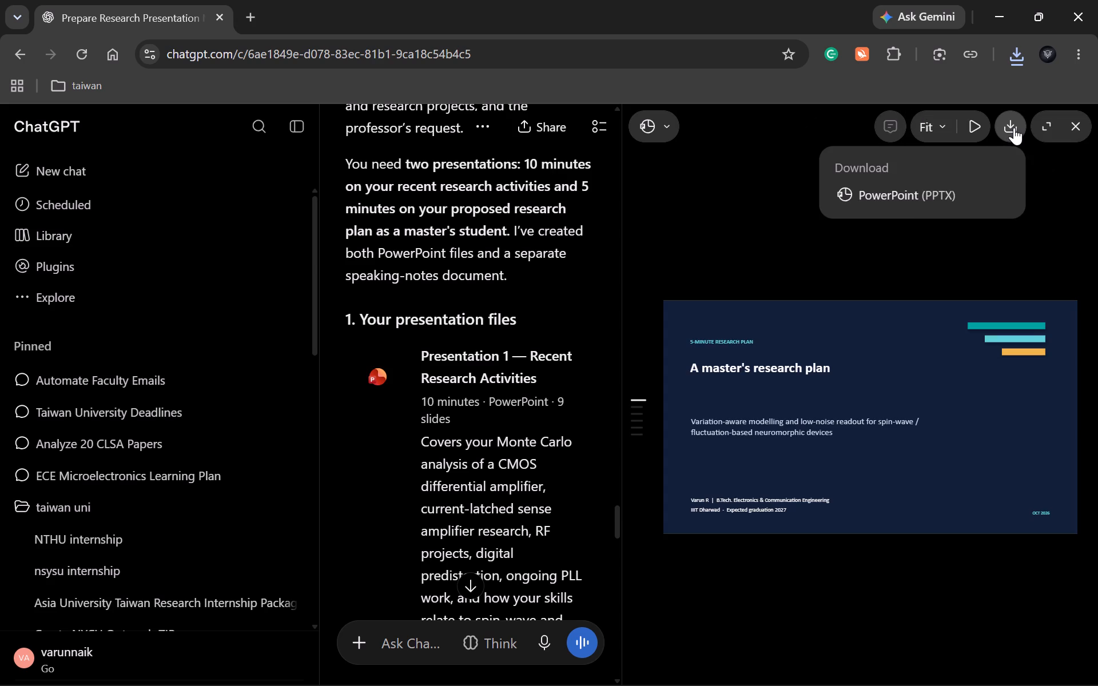
pyautogui.click(907, 201)
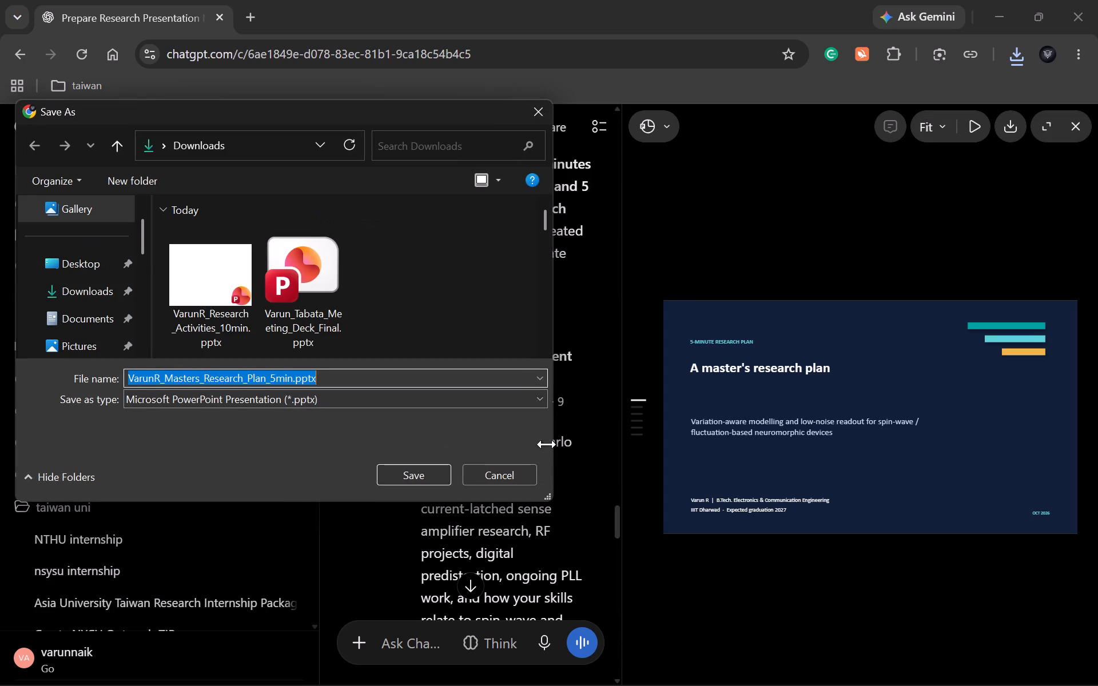
pyautogui.click(406, 479)
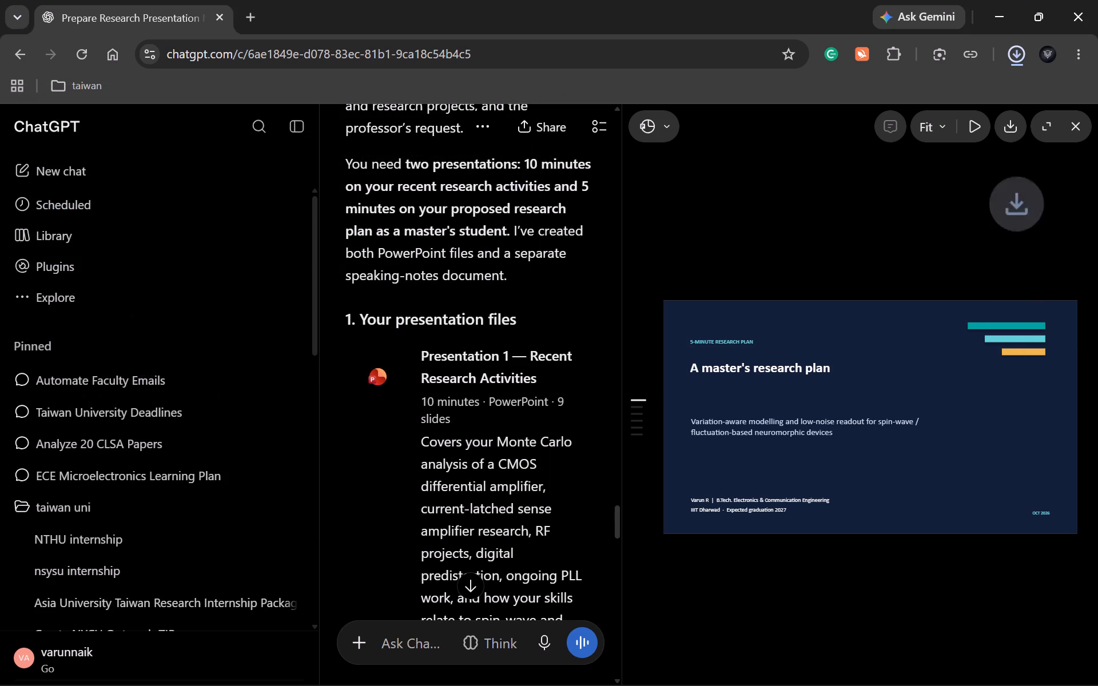
pyautogui.click(1073, 131)
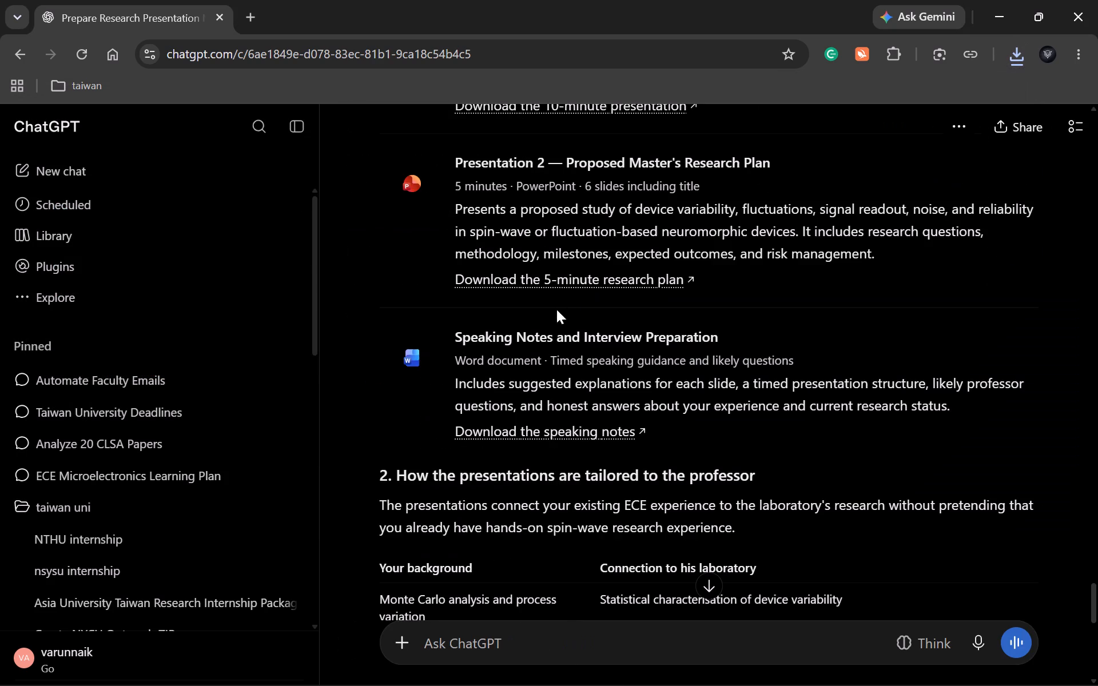
pyautogui.click(582, 437)
pyautogui.scroll(-6, 770, 359)
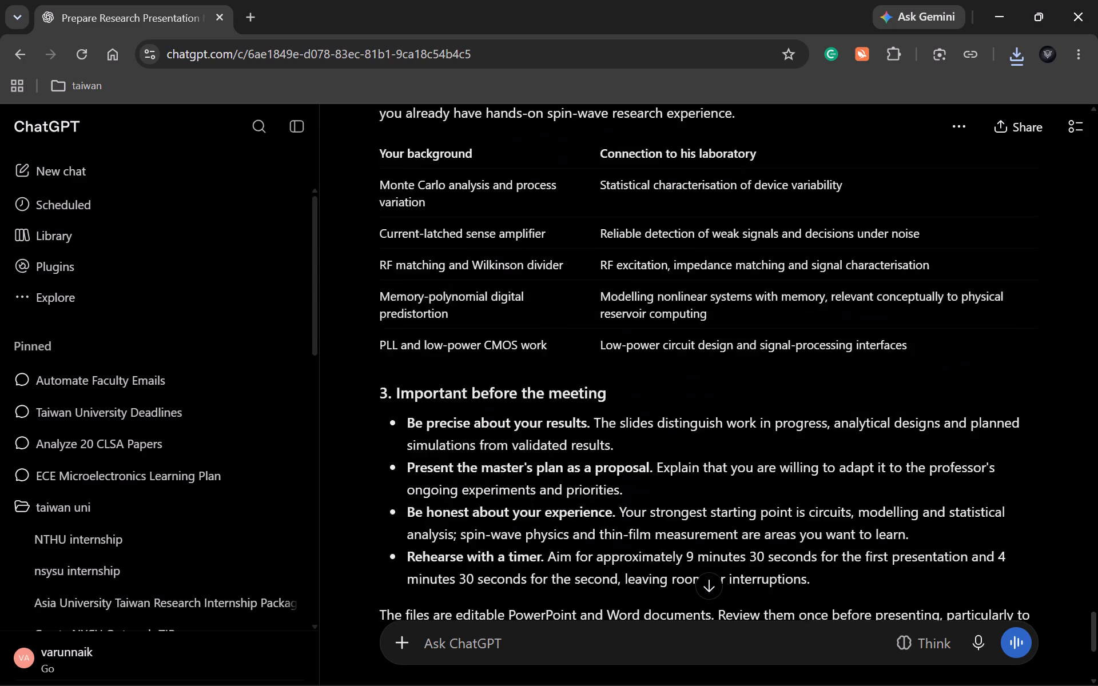
pyautogui.scroll(2, 771, 358)
pyautogui.scroll(-7, 771, 358)
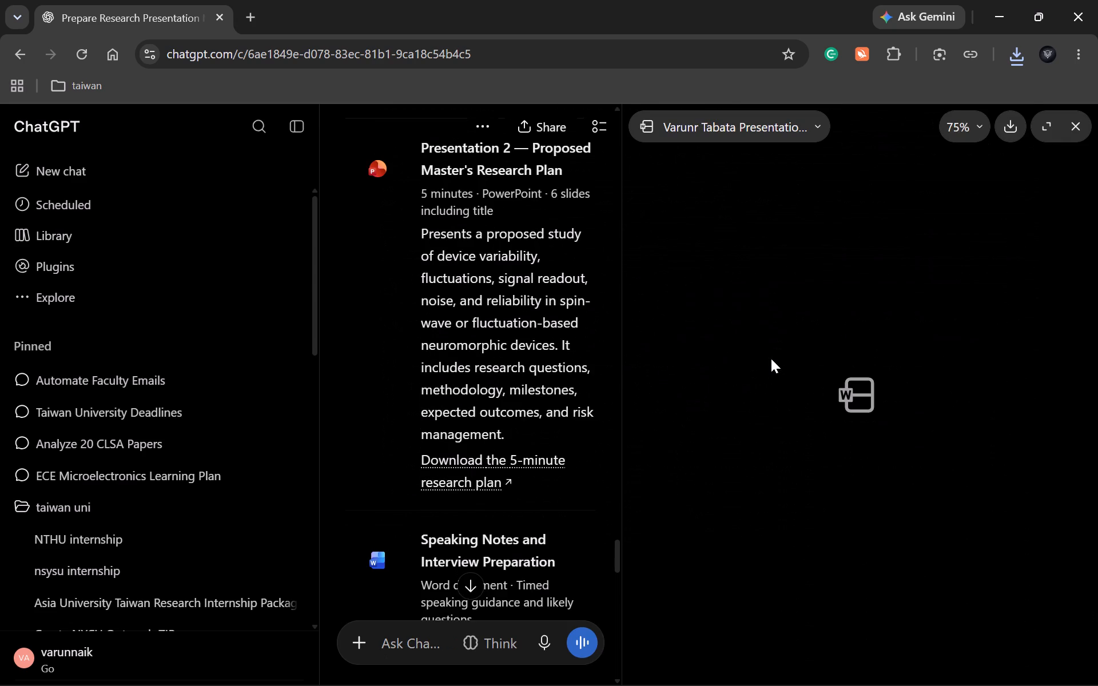
pyautogui.scroll(-18, 496, 422)
pyautogui.scroll(-3, 495, 422)
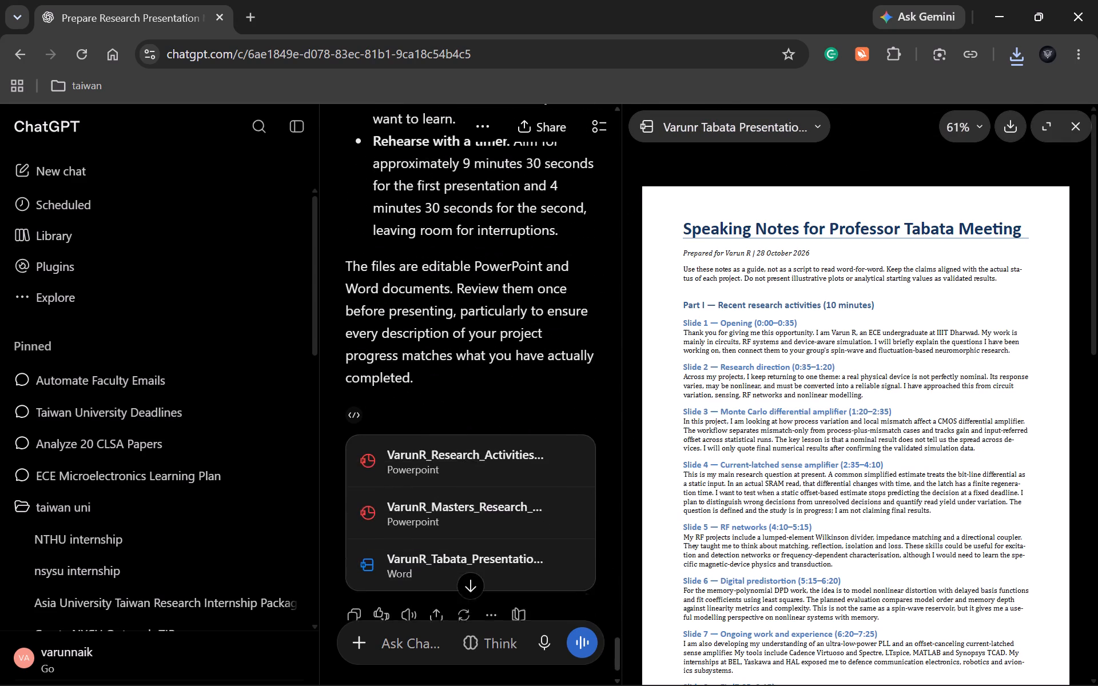
pyautogui.scroll(-3, 495, 422)
pyautogui.click(1010, 119)
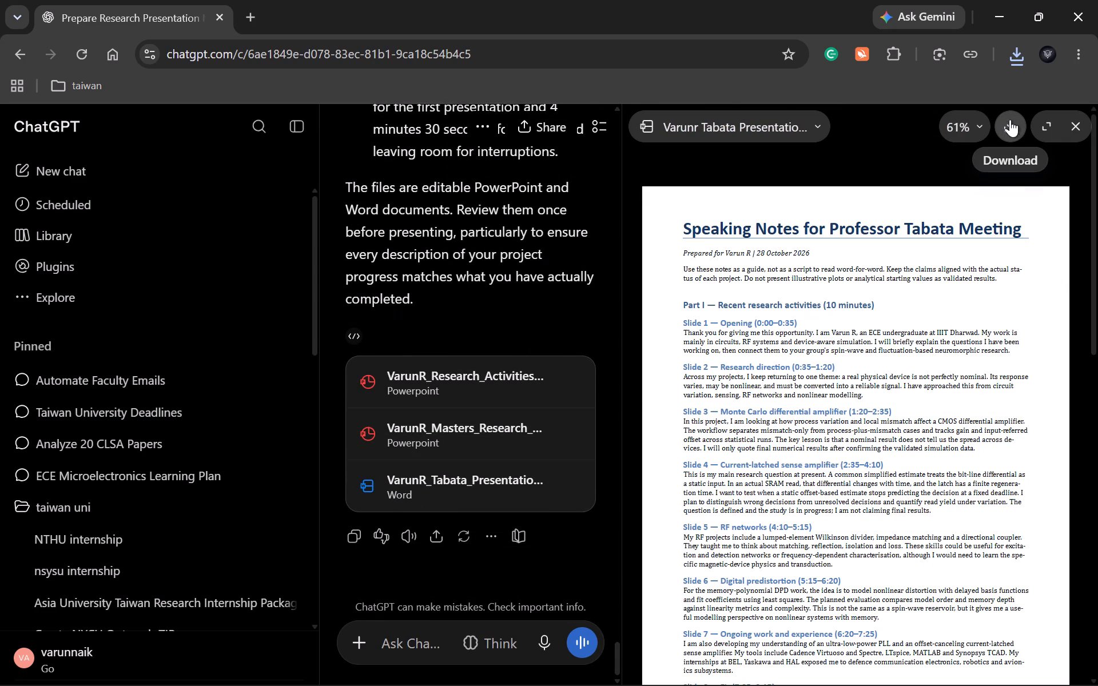
pyautogui.click(930, 186)
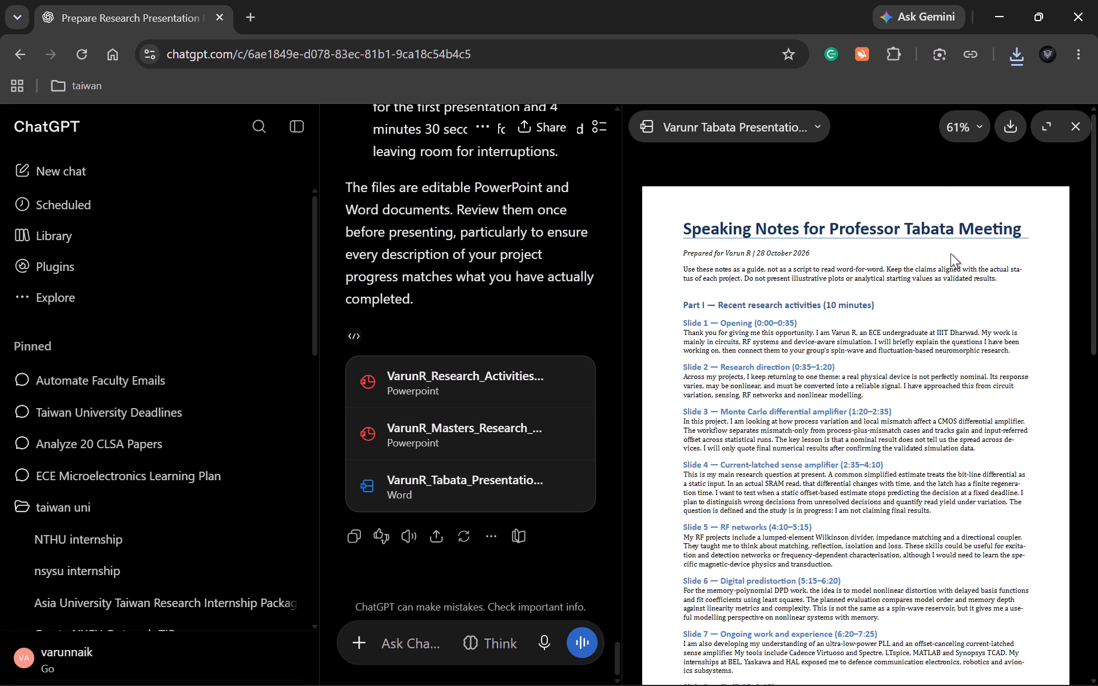
pyautogui.scroll(-7, 996, 378)
pyautogui.scroll(-15, 993, 387)
pyautogui.scroll(1, 982, 380)
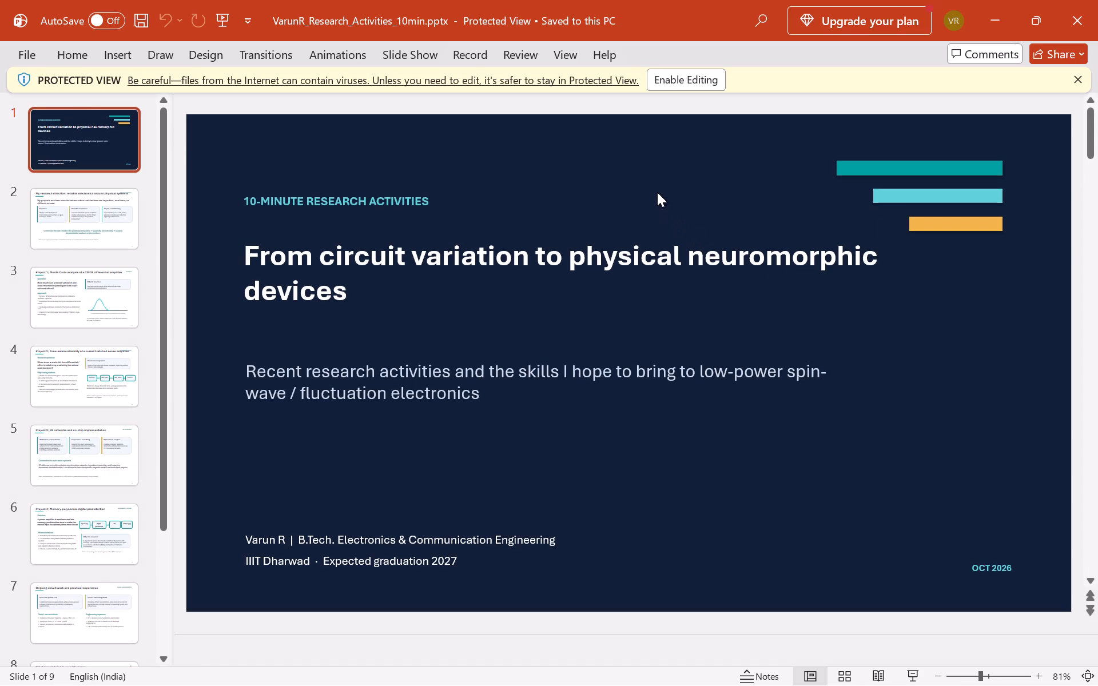
pyautogui.click(79, 232)
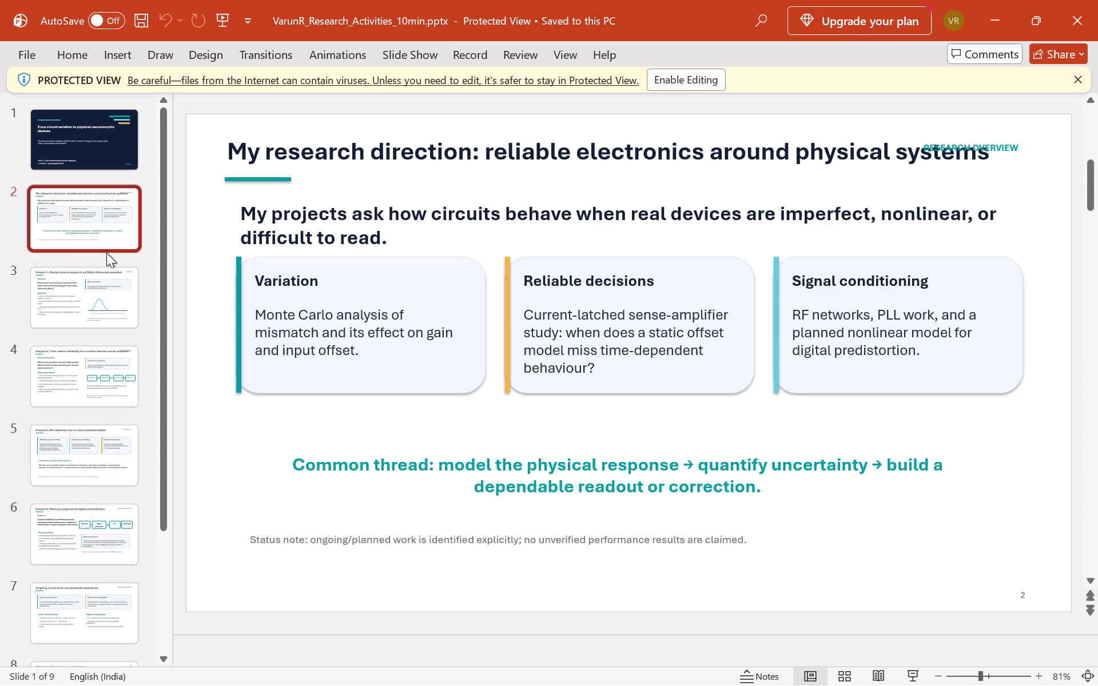
pyautogui.click(97, 294)
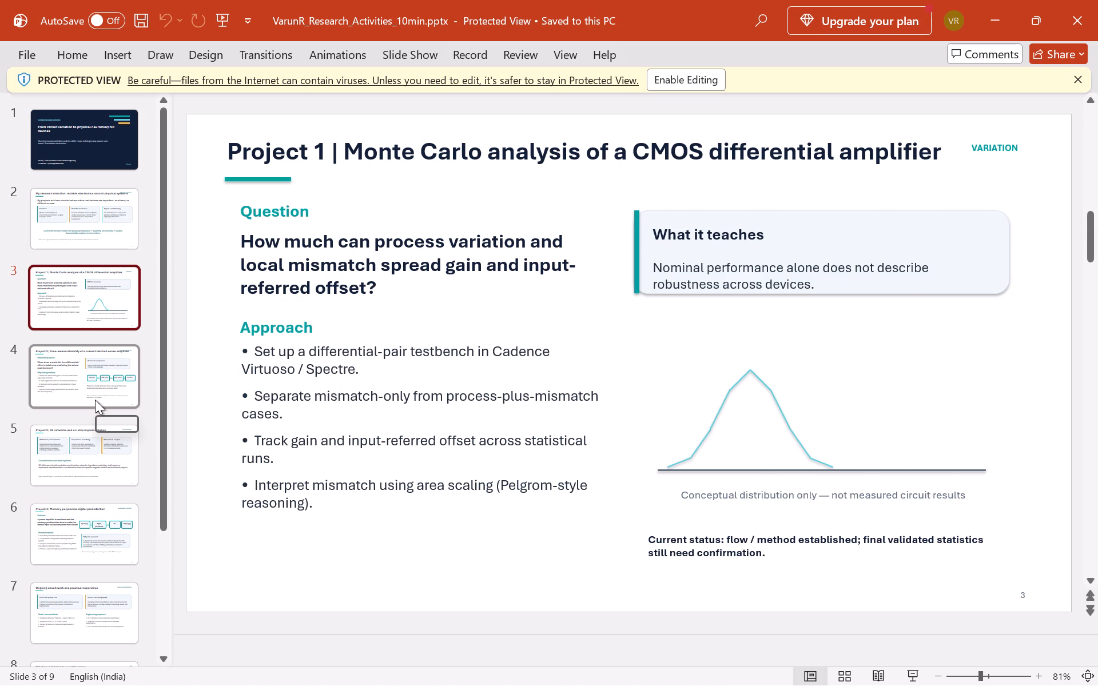
pyautogui.click(95, 400)
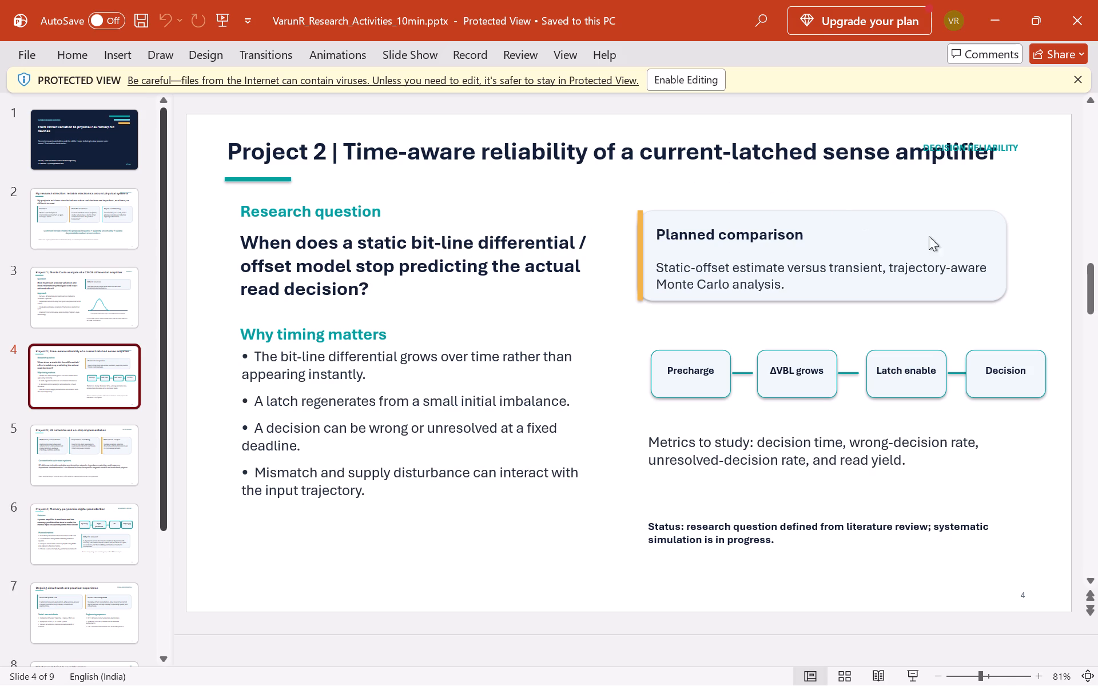
pyautogui.click(1010, 146)
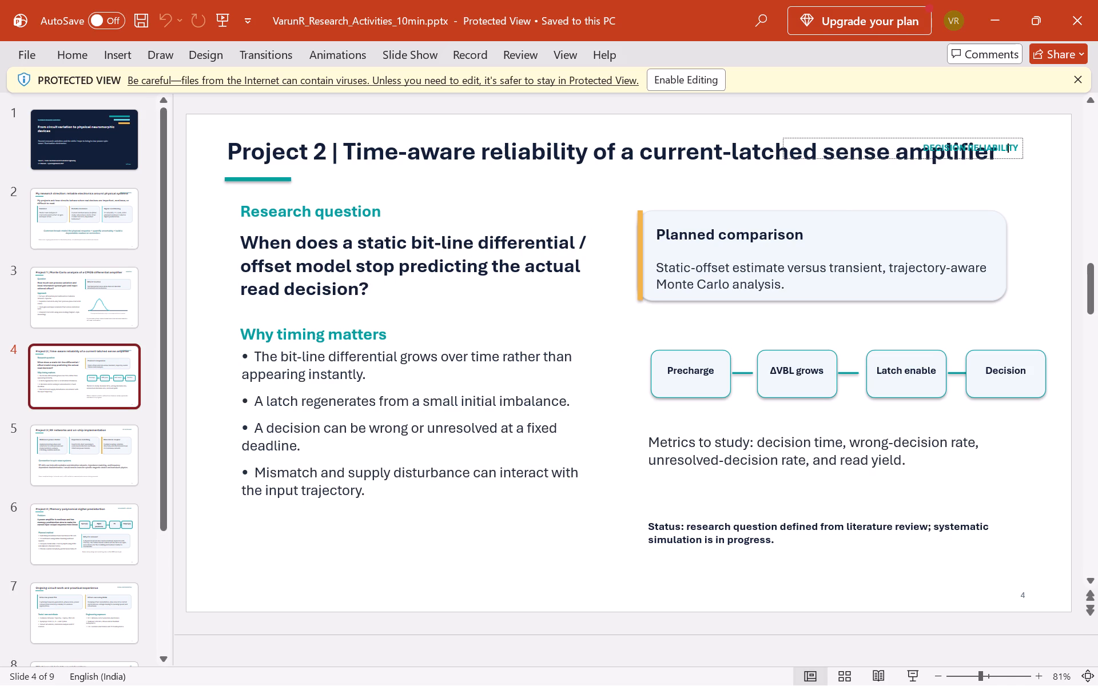
pyautogui.click(1014, 138)
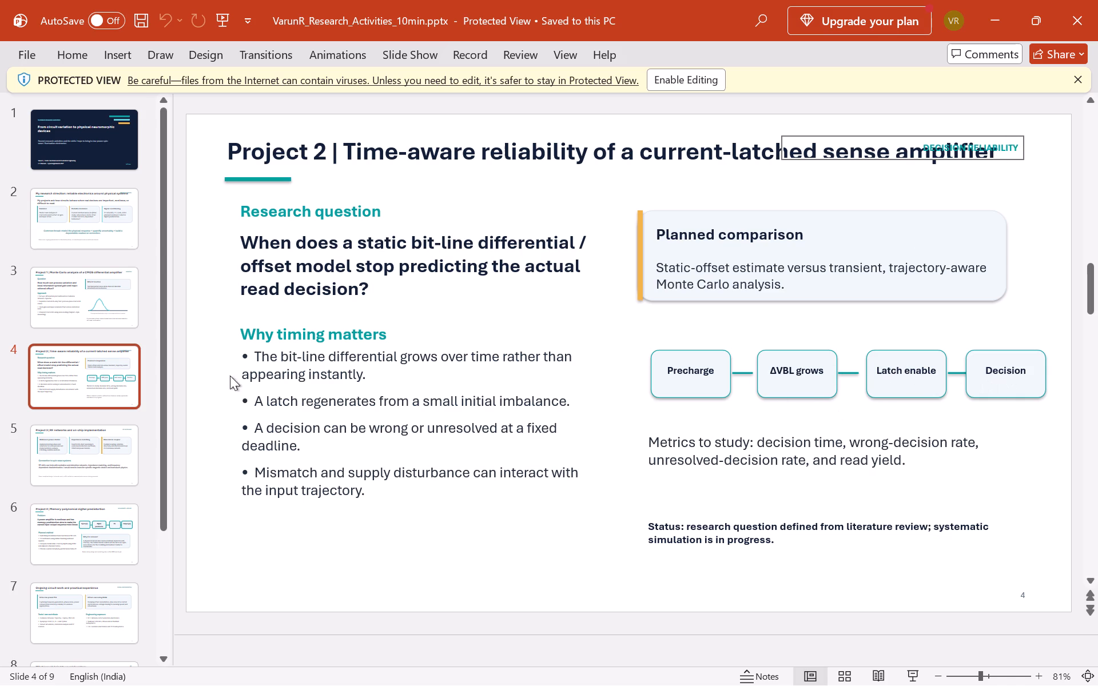
pyautogui.click(119, 442)
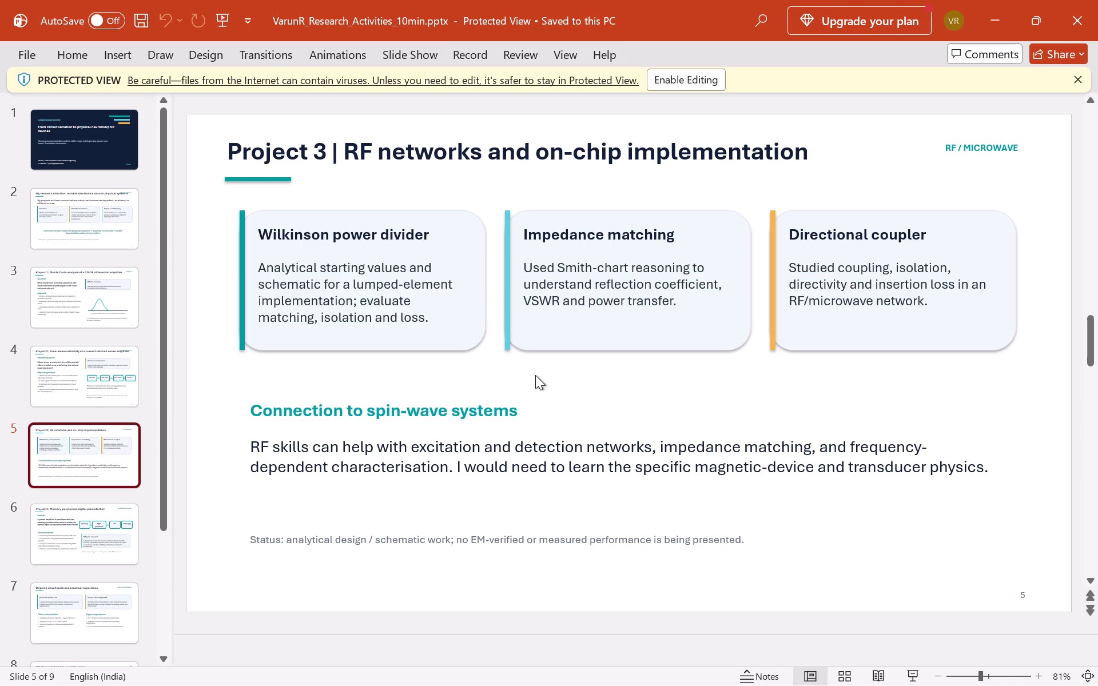
pyautogui.click(80, 385)
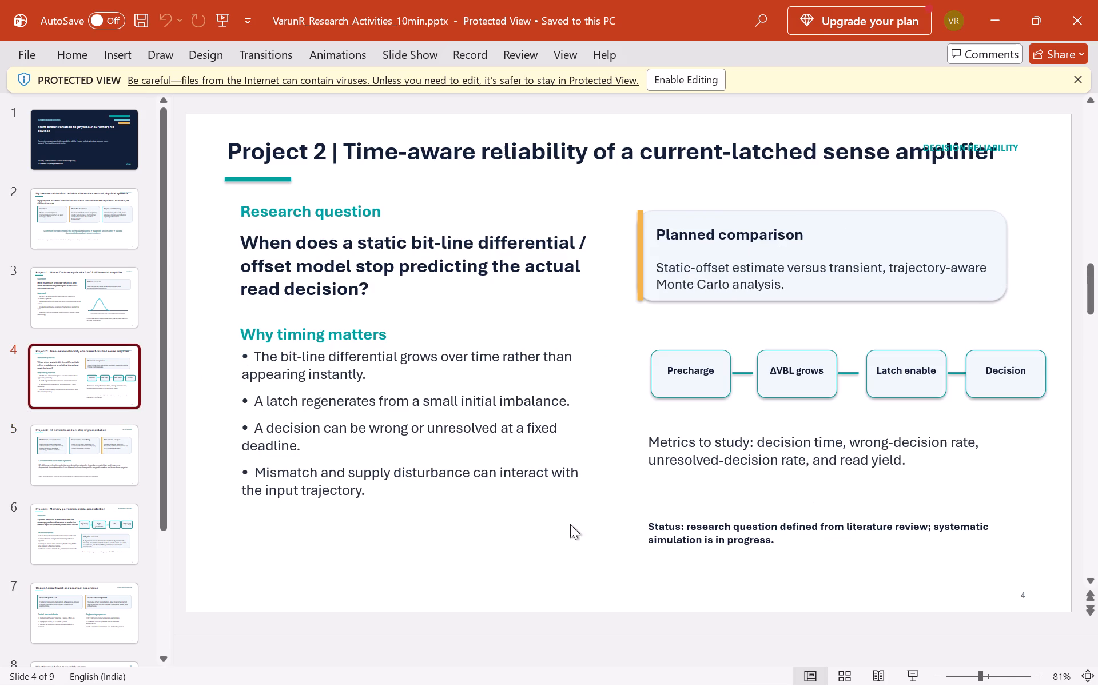
pyautogui.click(65, 311)
pyautogui.click(66, 378)
pyautogui.click(68, 469)
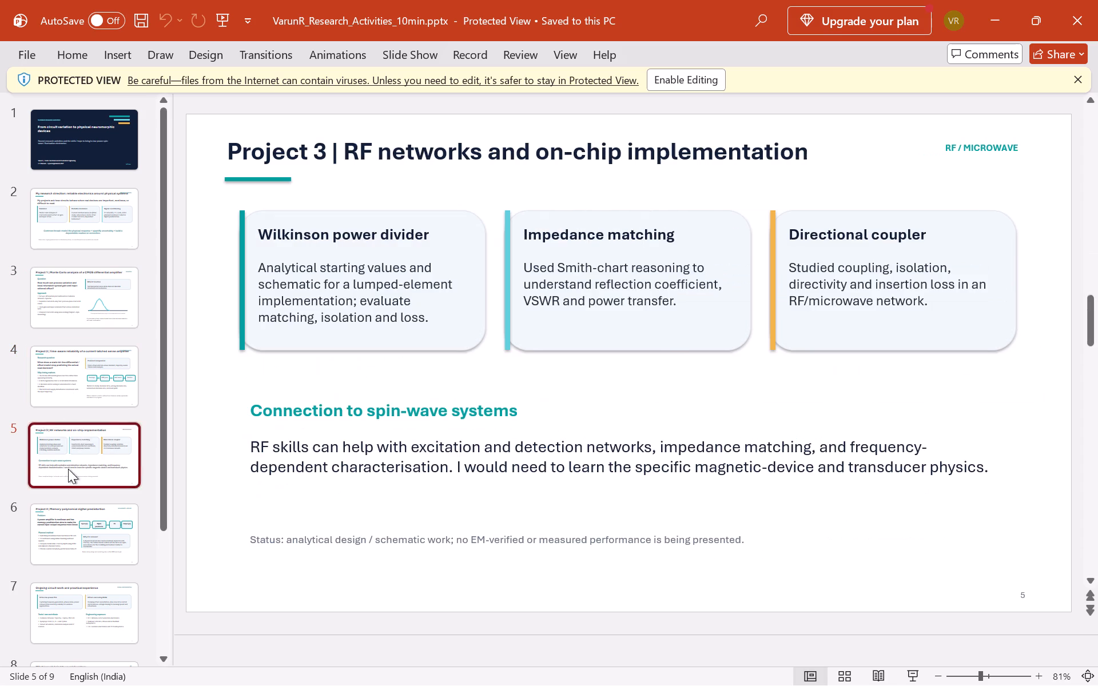
pyautogui.click(78, 533)
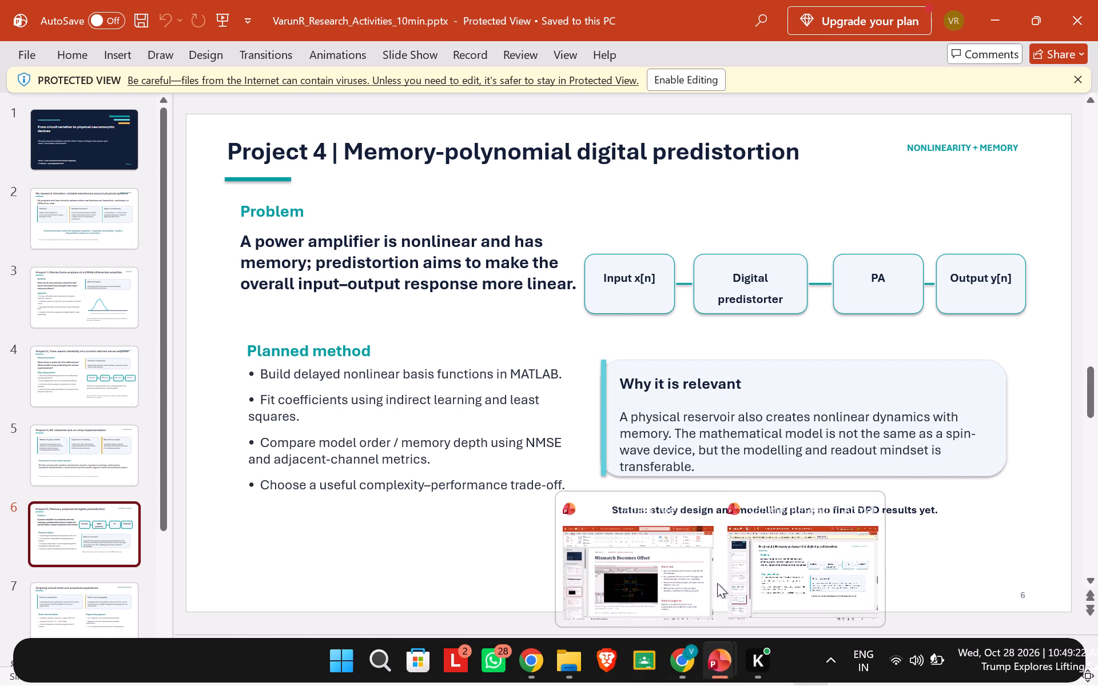
# Switch to the existing Tabata meeting deck and look through its Project 1 slides and the first Project 2 slide for comparison.
pyautogui.click(661, 543)
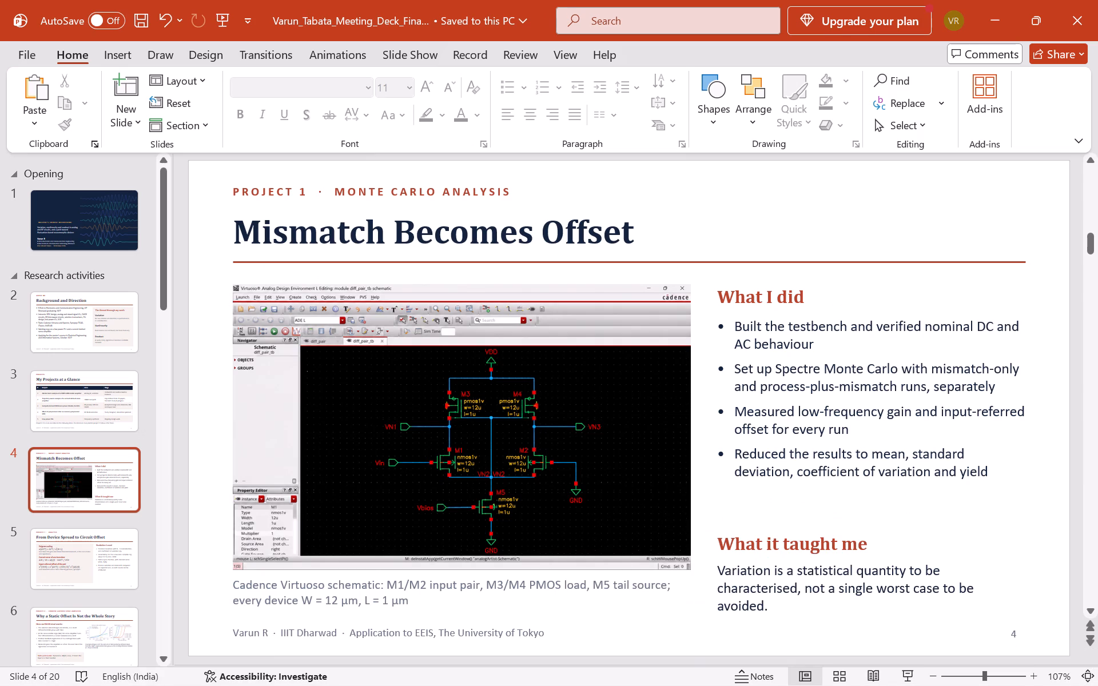
pyautogui.scroll(-1, 606, 325)
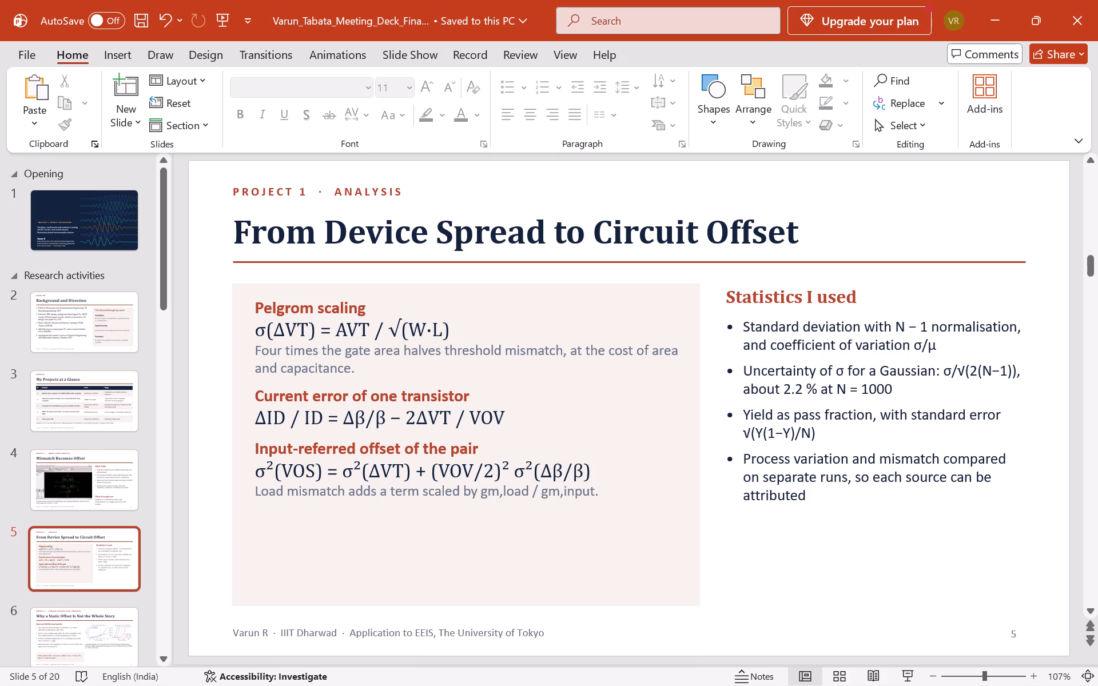
pyautogui.scroll(-1, 866, 319)
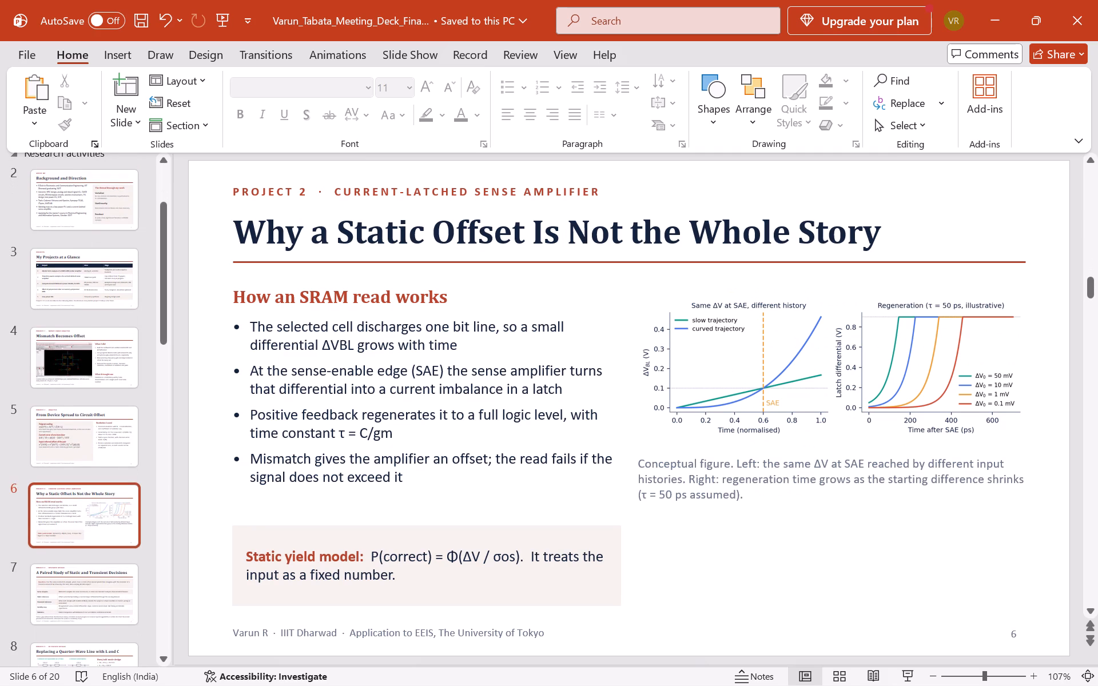
pyautogui.hotkey('alt', 'Tab')
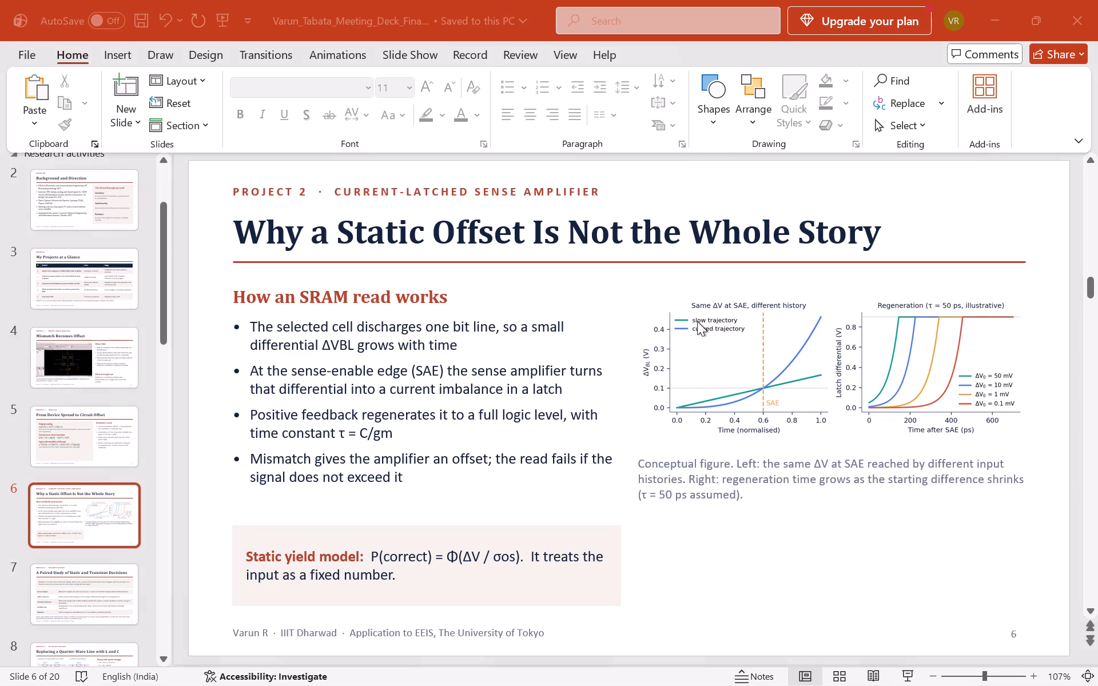
pyautogui.hotkey('alt', 'Tab')
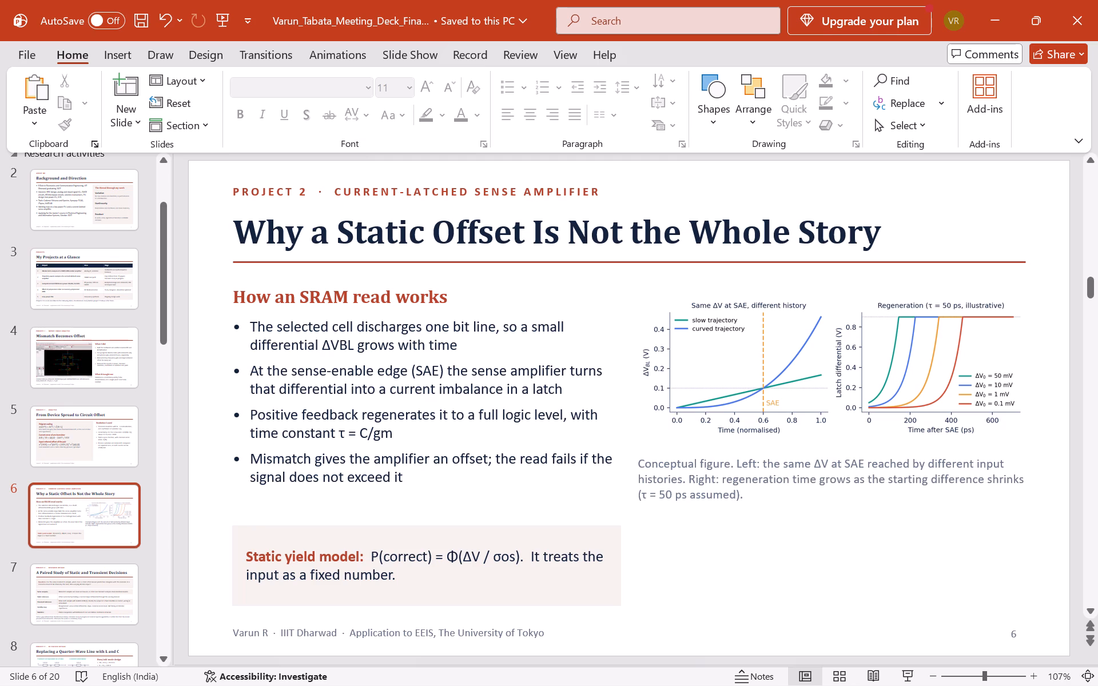
# Check the 10-minute deck's Project 4 slide, and review the Tabata meeting deck's slides from Project 2 through the Project 4 study design.
pyautogui.hotkey('alt', 'Tab')
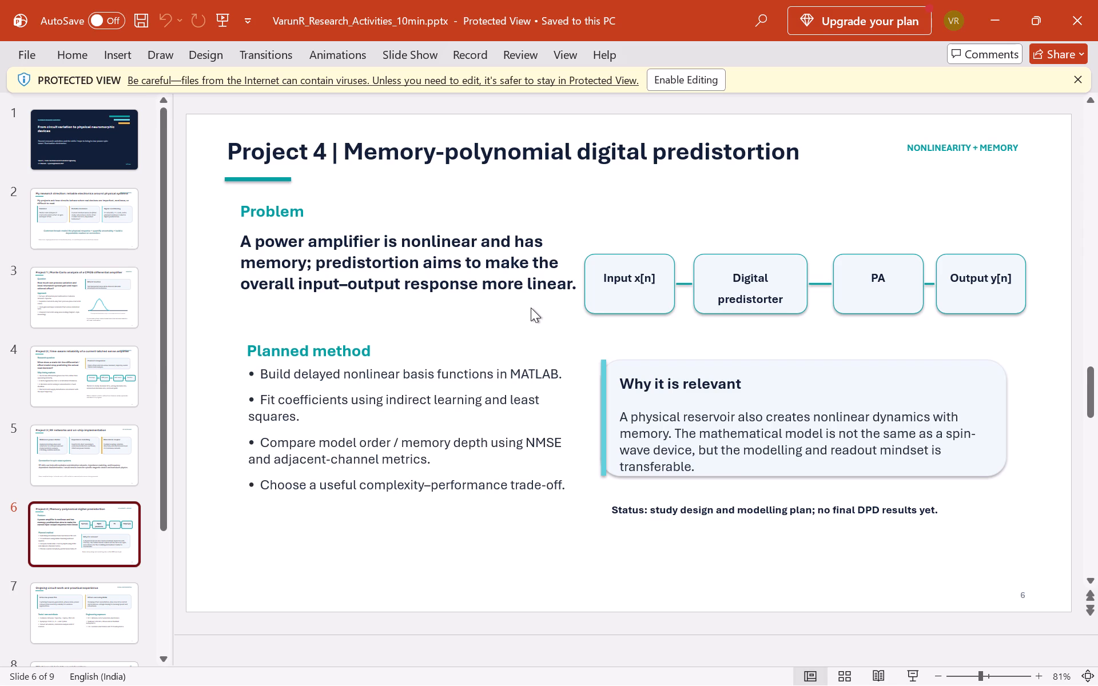
pyautogui.hotkey('alt', 'Tab')
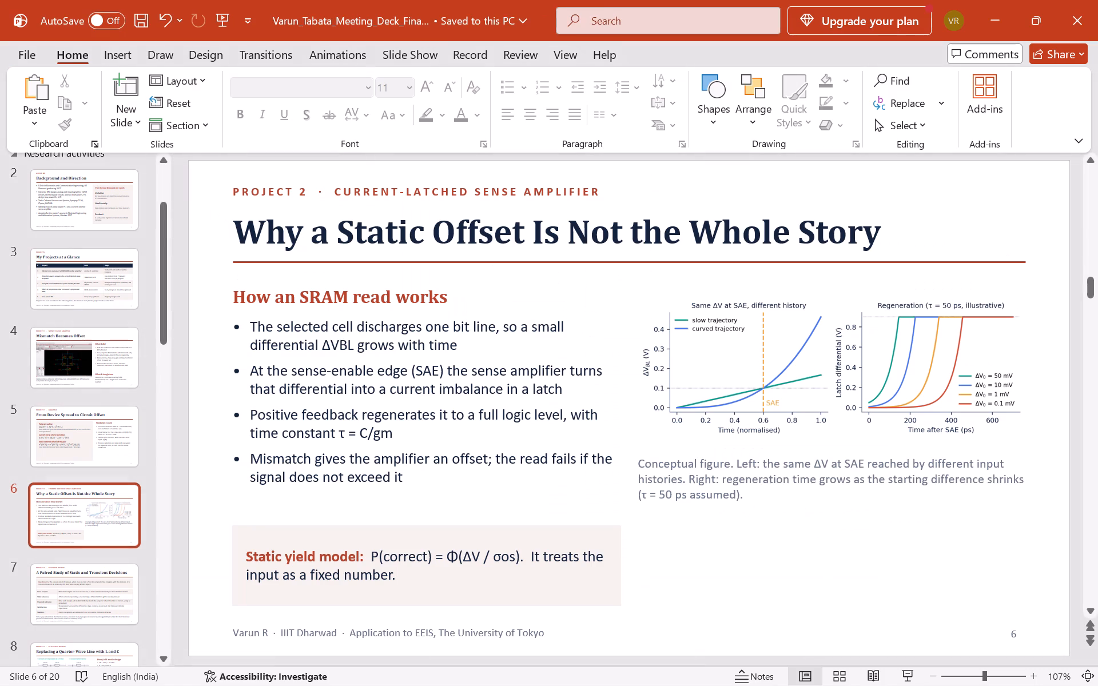
pyautogui.scroll(-1, 660, 445)
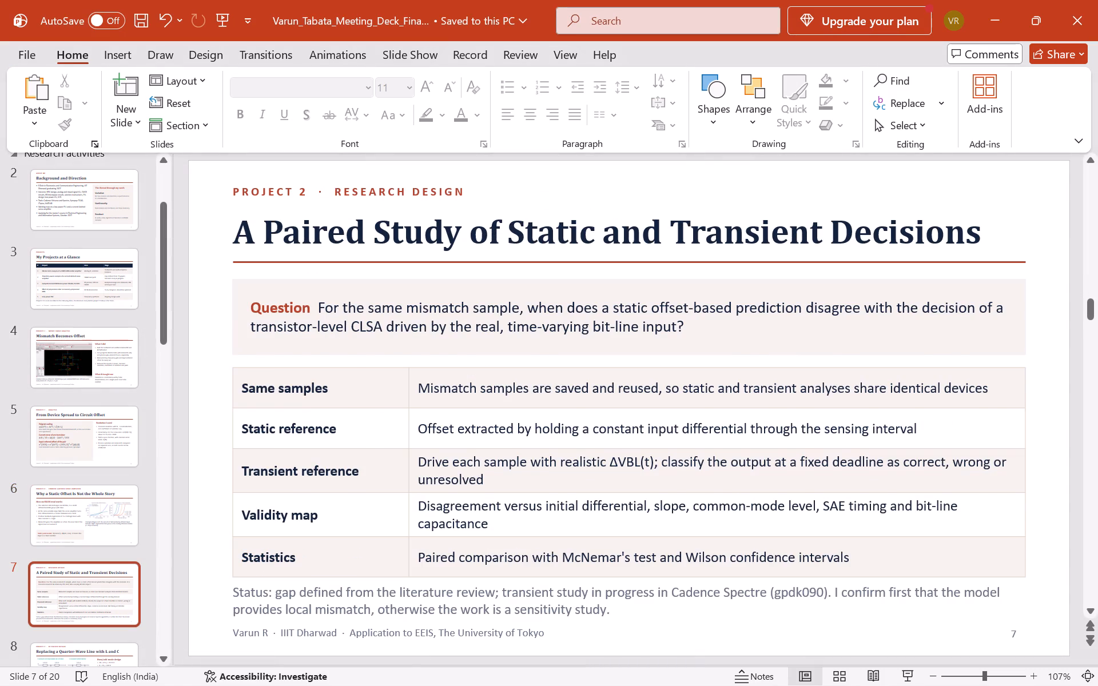
pyautogui.scroll(1, 659, 410)
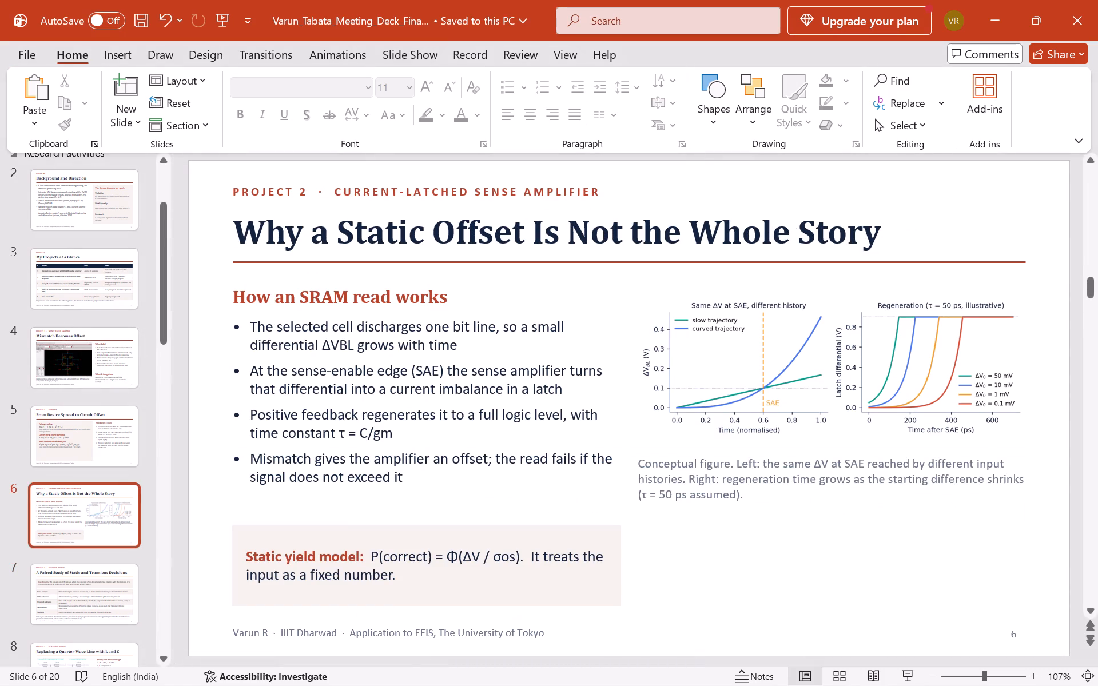
pyautogui.scroll(-2, 507, 471)
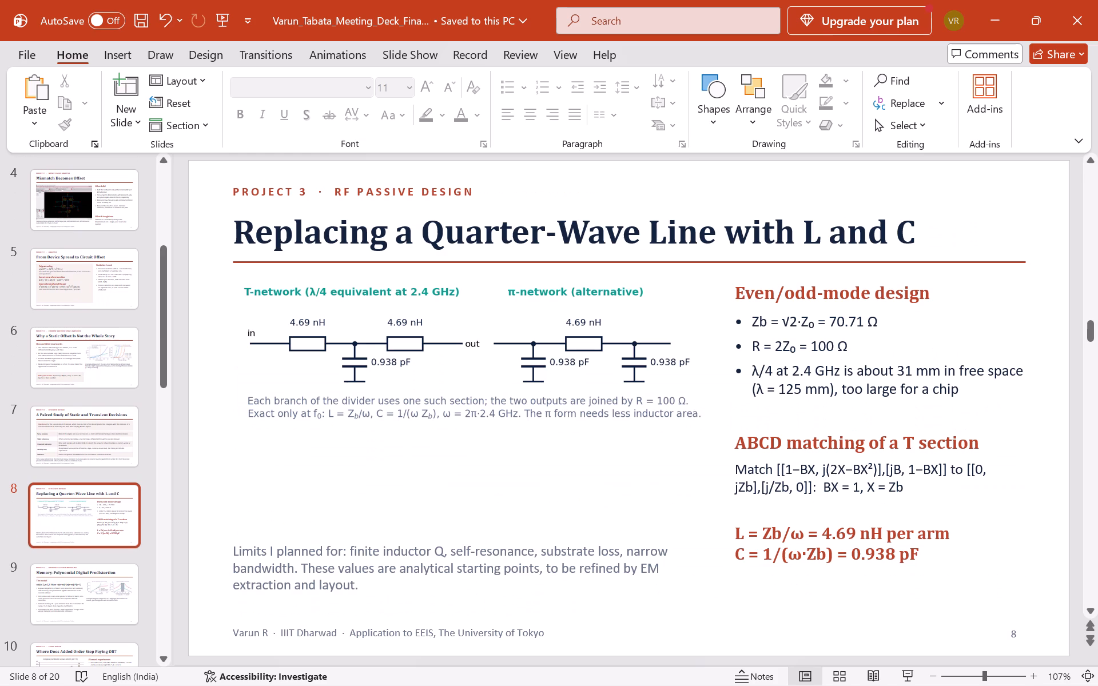
pyautogui.scroll(-1, 507, 471)
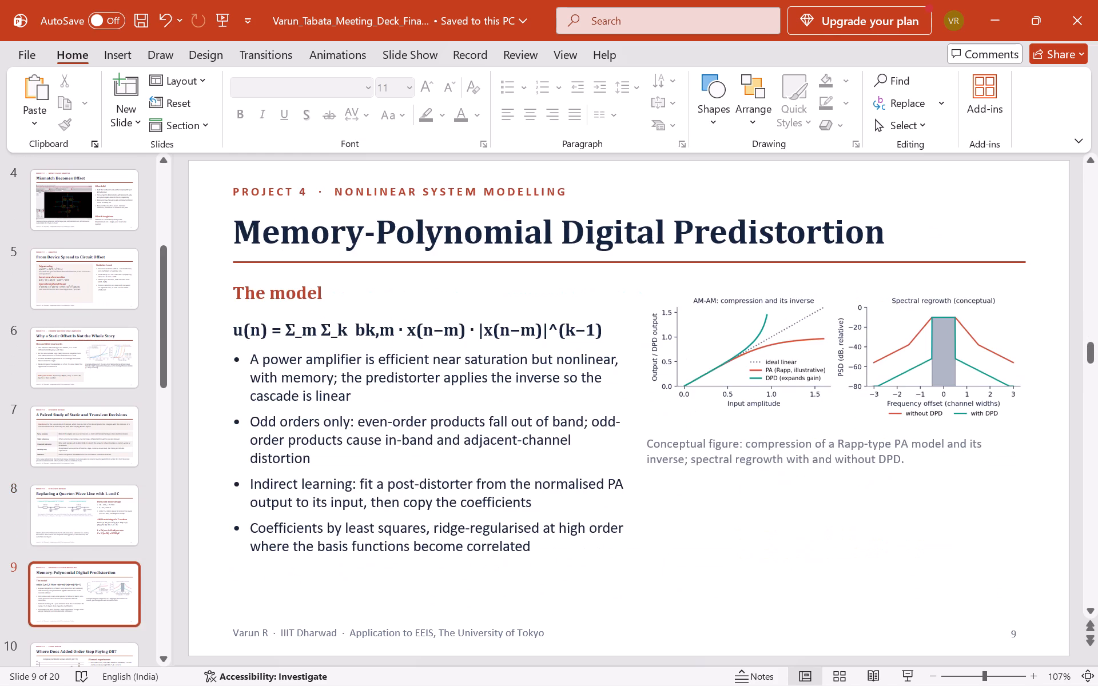
pyautogui.scroll(1, 507, 471)
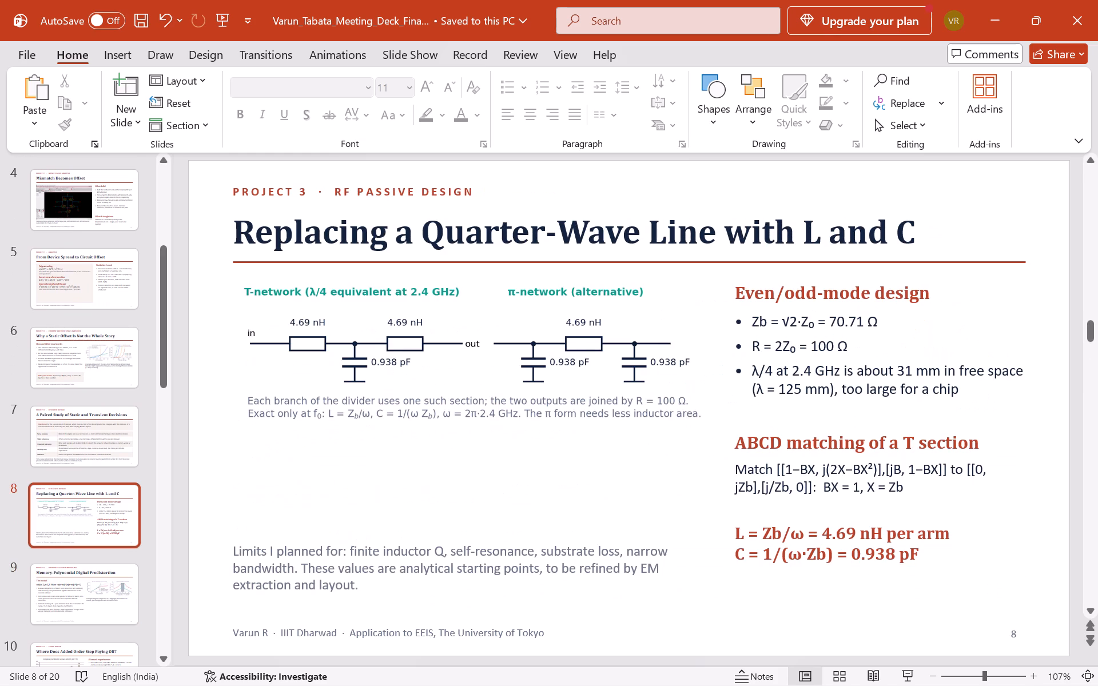
pyautogui.scroll(-1, 507, 471)
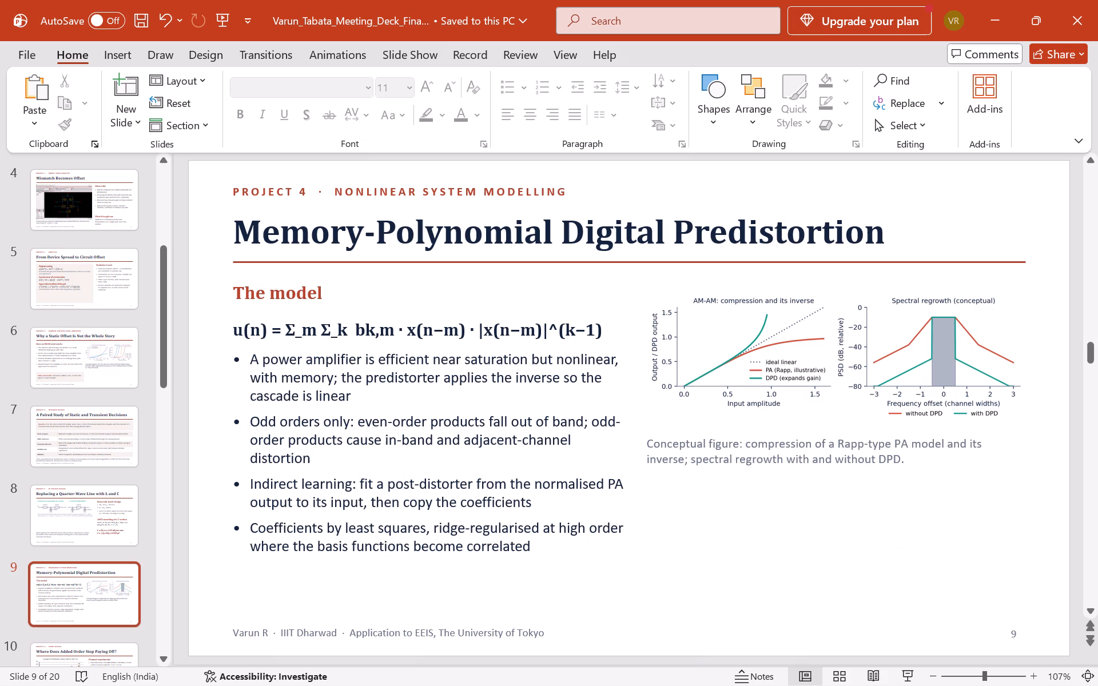
pyautogui.scroll(-2, 506, 470)
pyautogui.scroll(1, 506, 470)
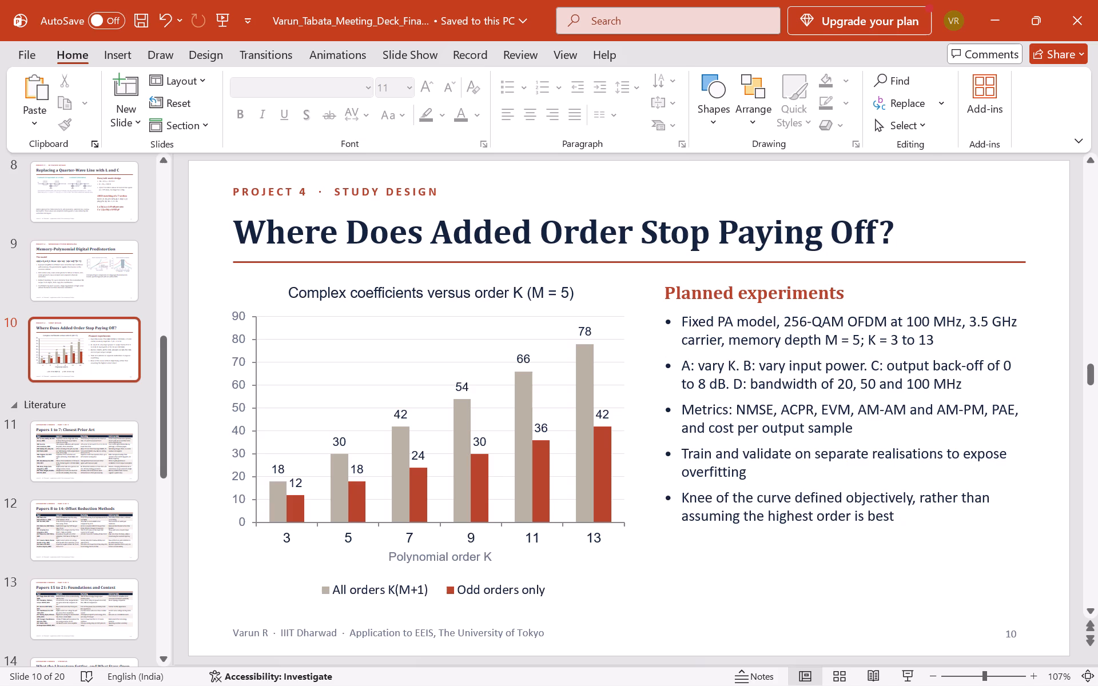
pyautogui.scroll(1, 710, 333)
pyautogui.scroll(-1, 710, 333)
# Review the Tabata meeting deck's literature slides, the slides on the professor's work, and the reasons for joining the group.
pyautogui.scroll(-1, 710, 333)
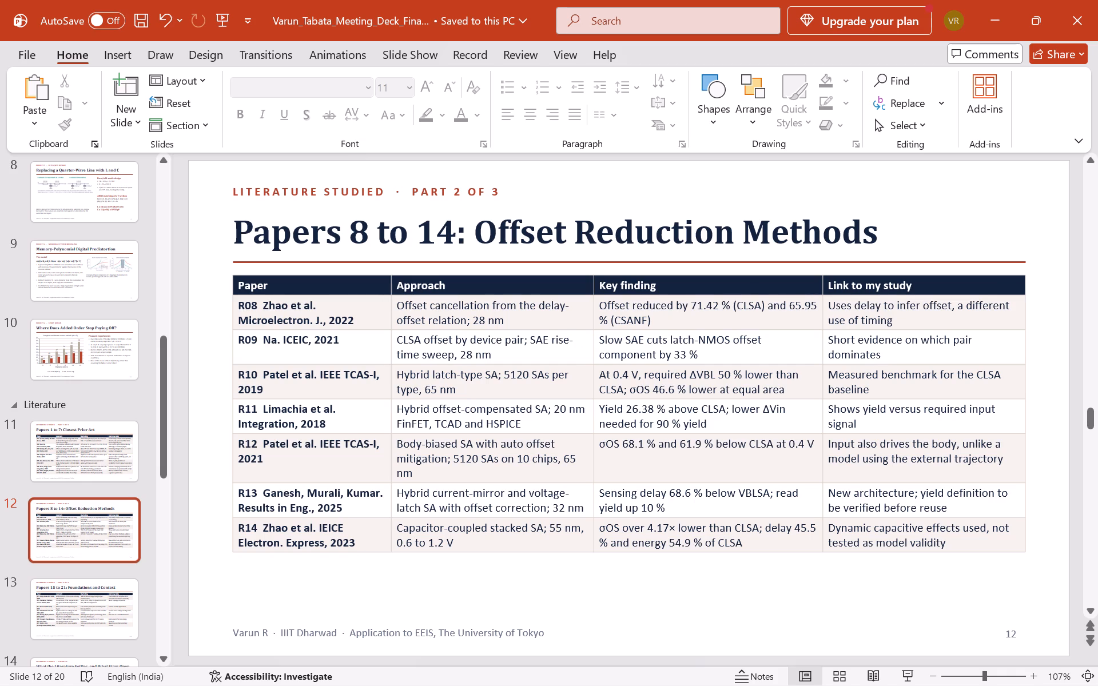
pyautogui.scroll(-1, 866, 410)
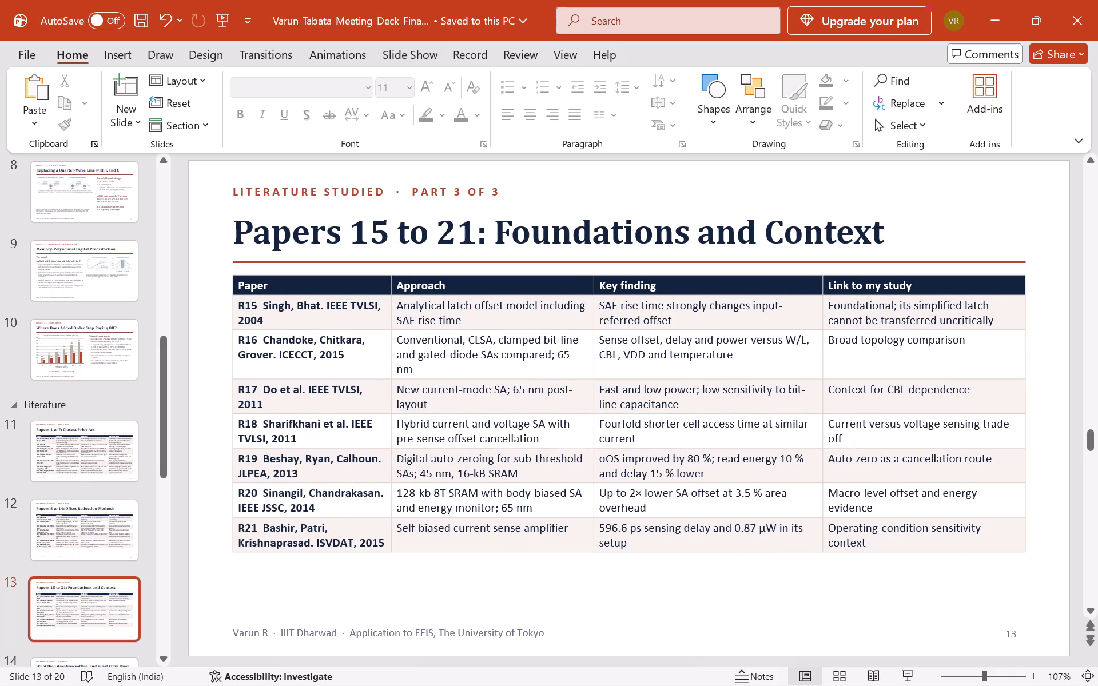
pyautogui.scroll(-1, 866, 410)
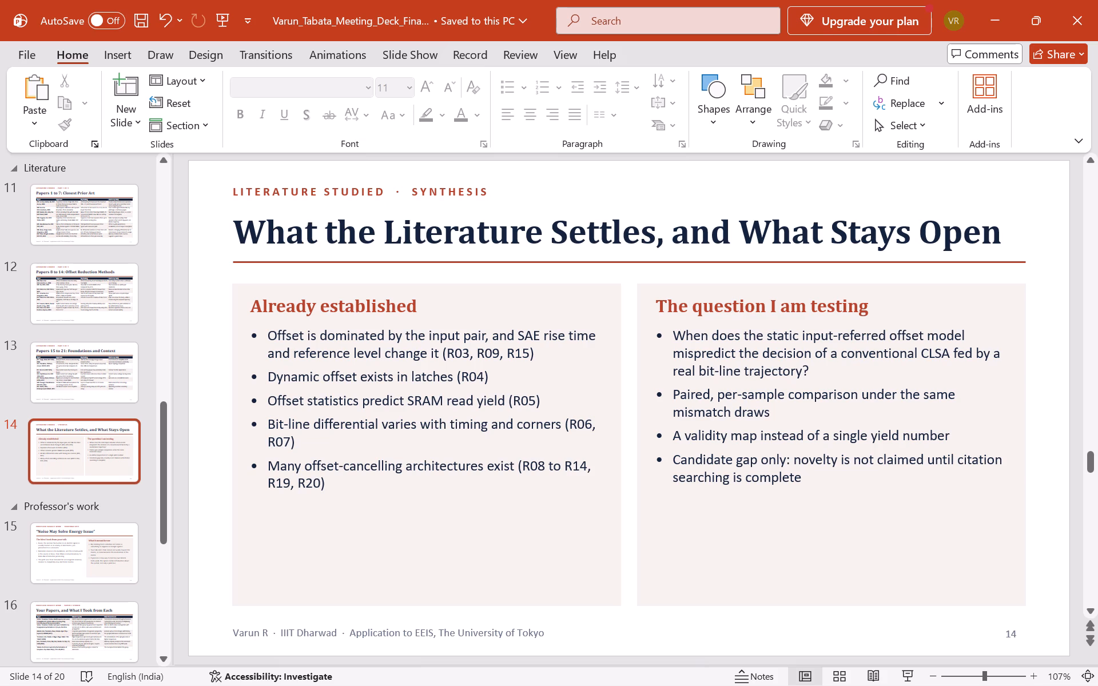
pyautogui.scroll(-1, 587, 321)
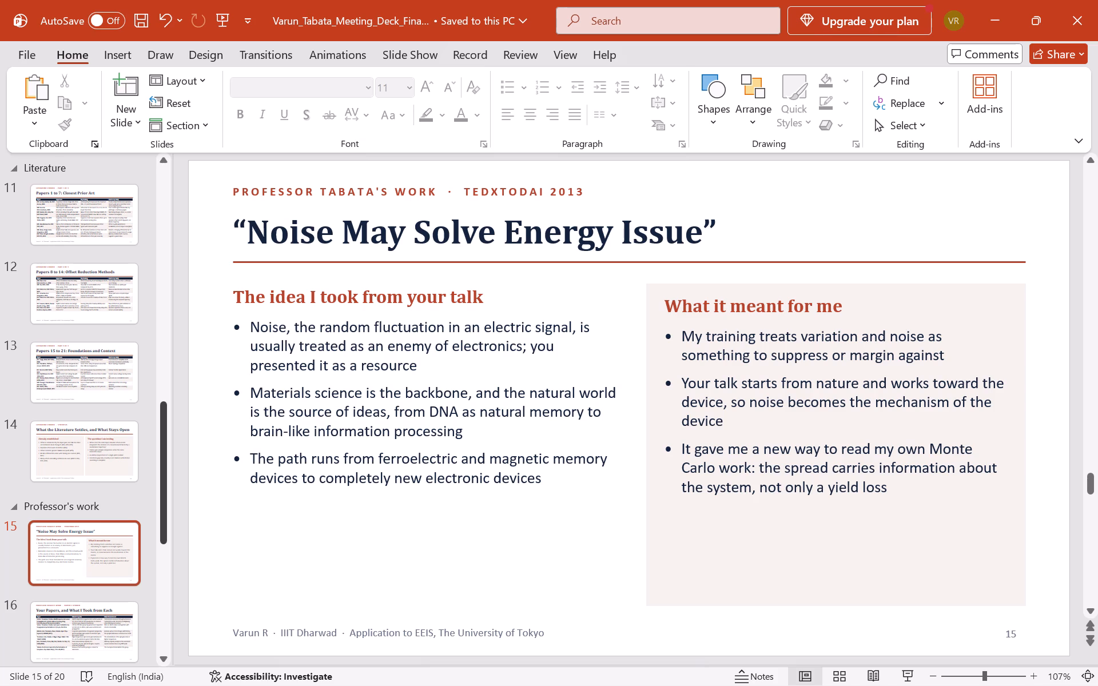
pyautogui.scroll(-1, 45, 542)
pyautogui.click(112, 576)
pyautogui.scroll(-2, 127, 544)
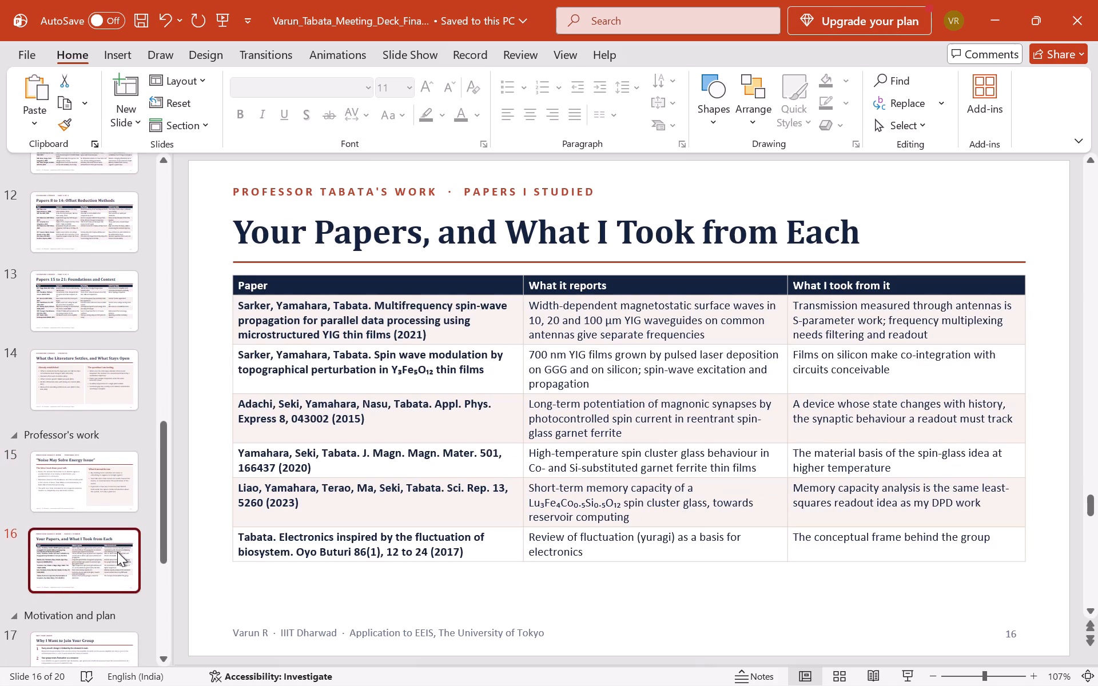
pyautogui.scroll(-2, 117, 552)
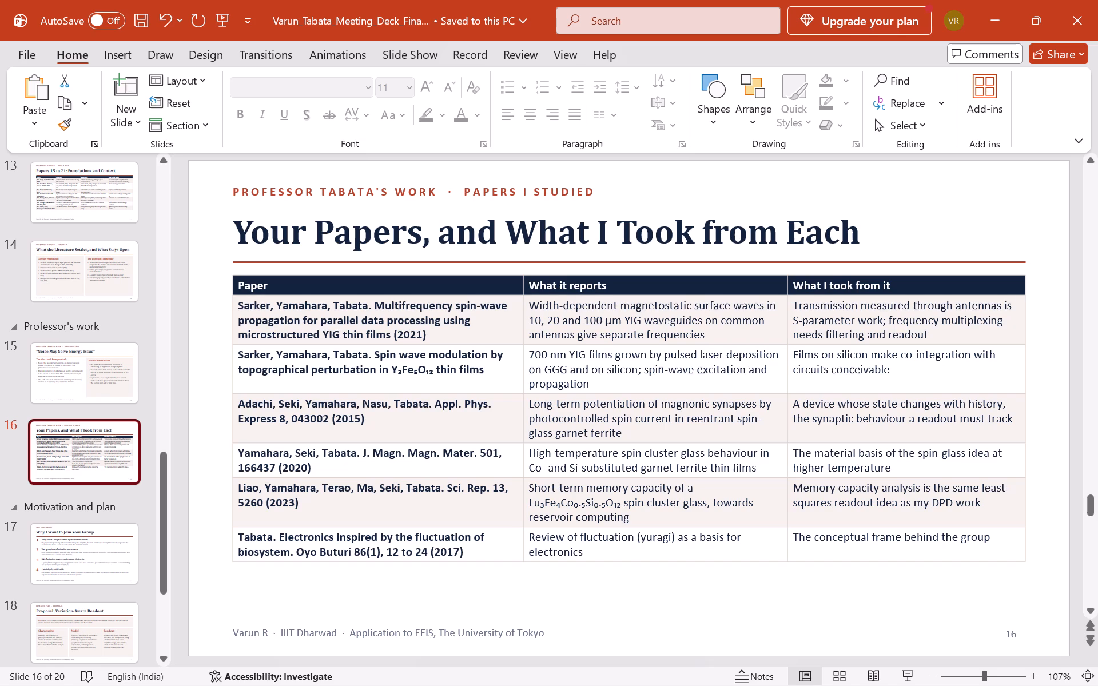
pyautogui.scroll(-1, 572, 478)
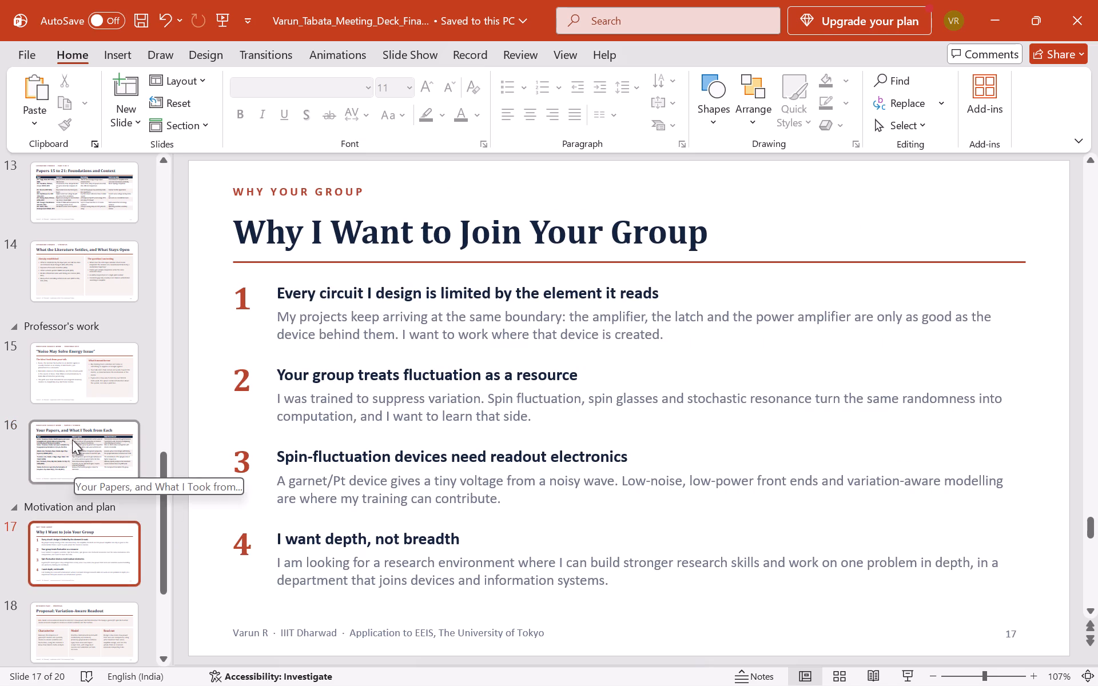
pyautogui.click(71, 444)
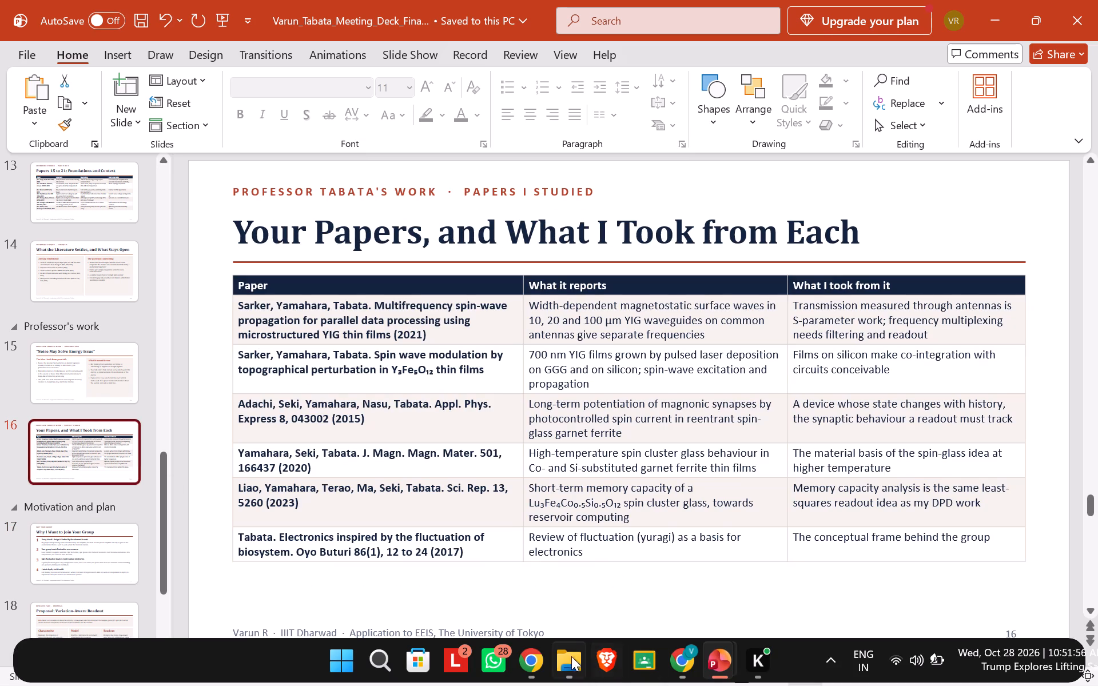
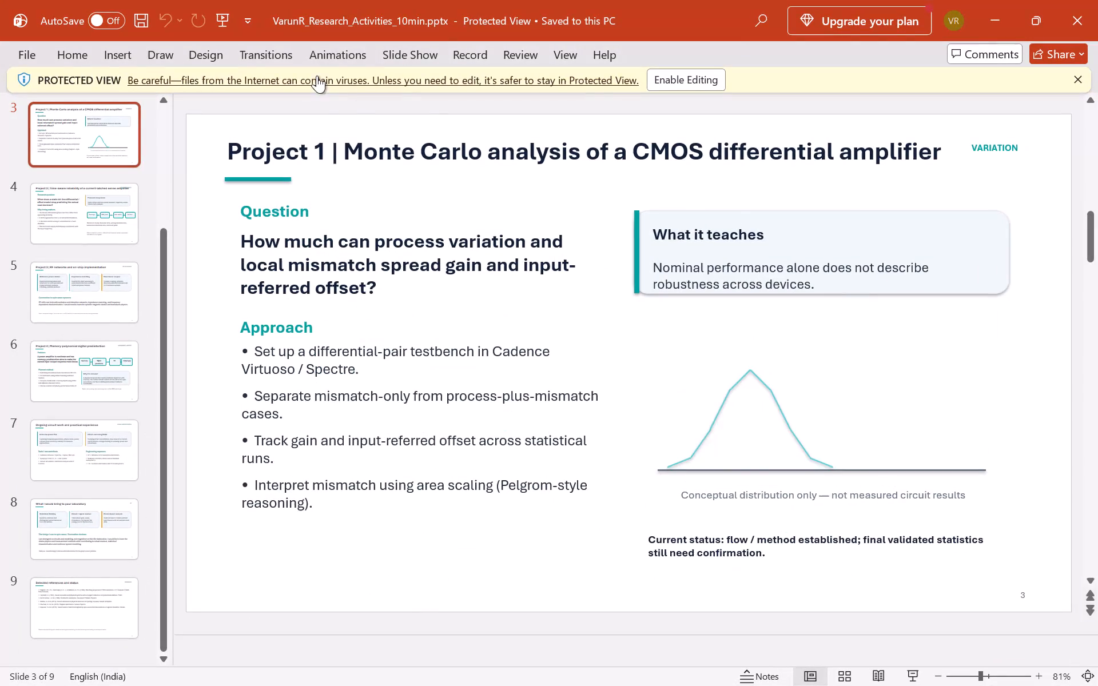
pyautogui.click(355, 142)
pyautogui.moveTo(343, 143); pyautogui.dragTo(832, 206)
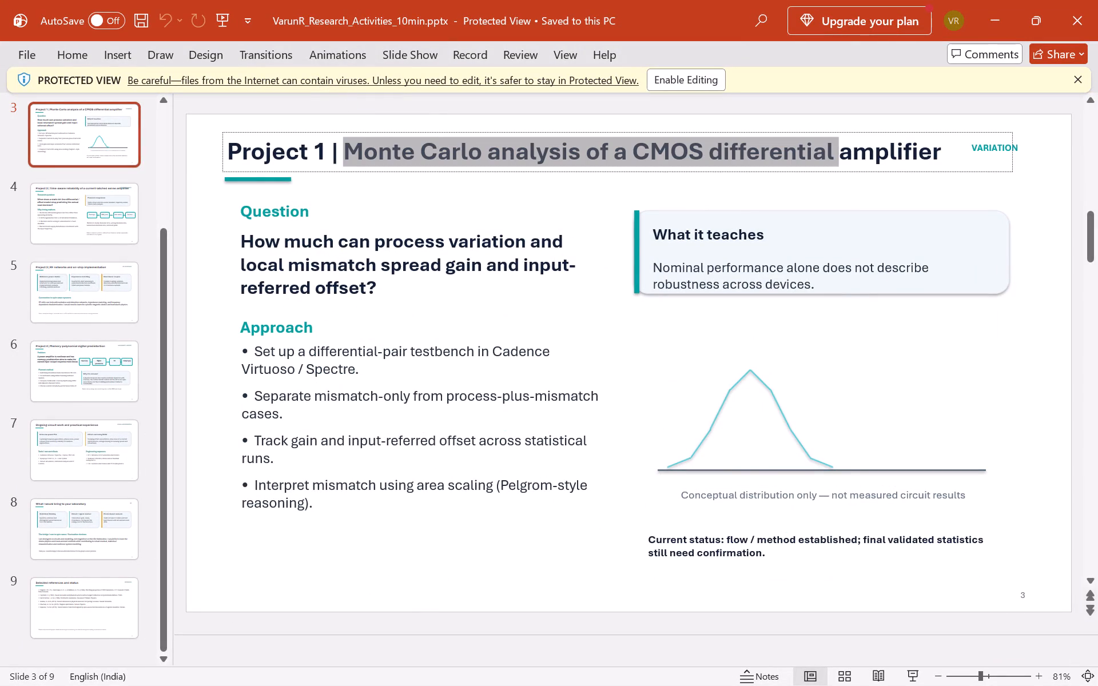
pyautogui.moveTo(832, 206); pyautogui.dragTo(974, 198)
pyautogui.hotkey('ctrl', 'c')
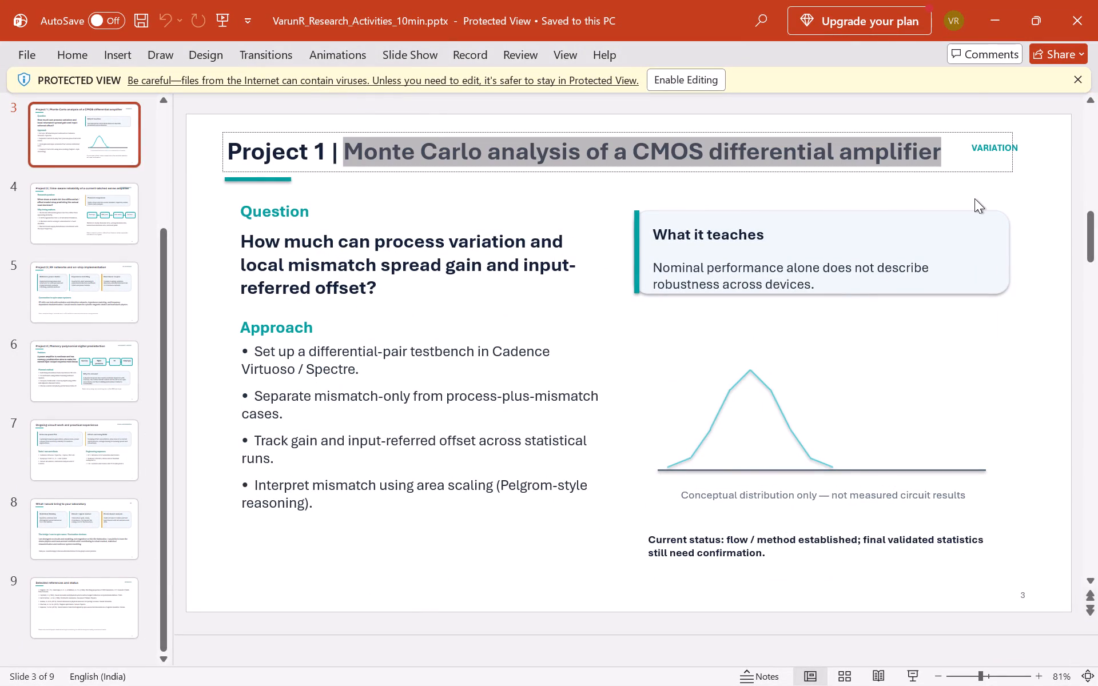
# Switch to the Tabata meeting deck and look through slides 2 to 4, covering background, the projects table and the Project 1 schematic.
pyautogui.hotkey('alt', 'Tab')
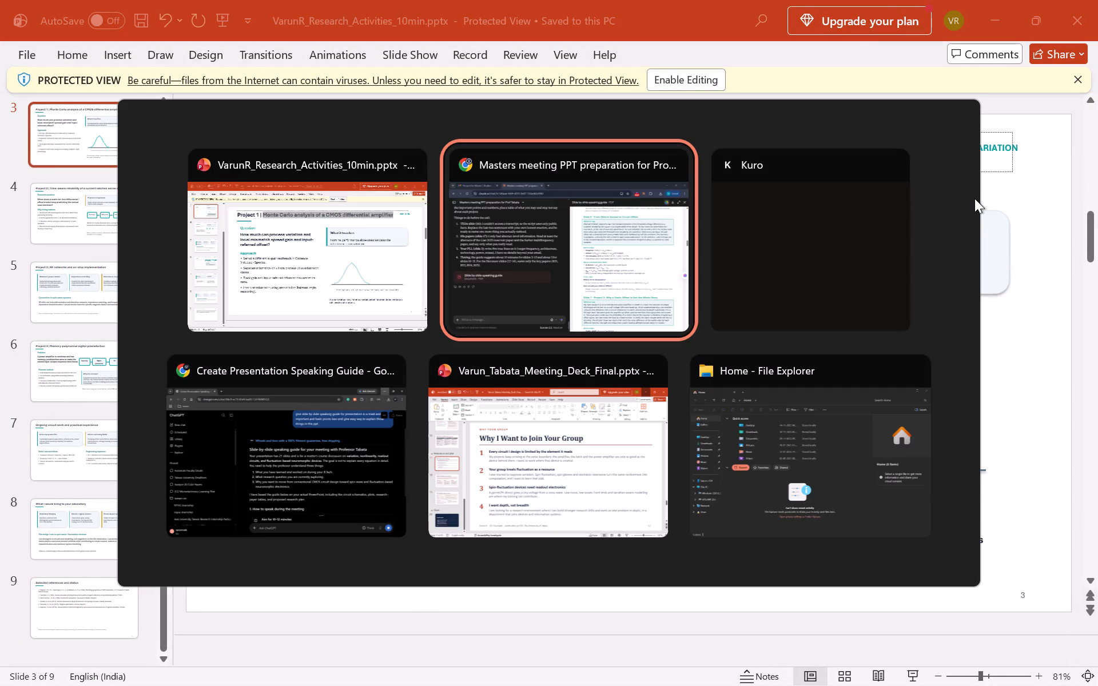
pyautogui.hotkey('alt', 'Tab')
pyautogui.hotkey('alt', 'Tab')
pyautogui.hotkey('alt', 'Tab')
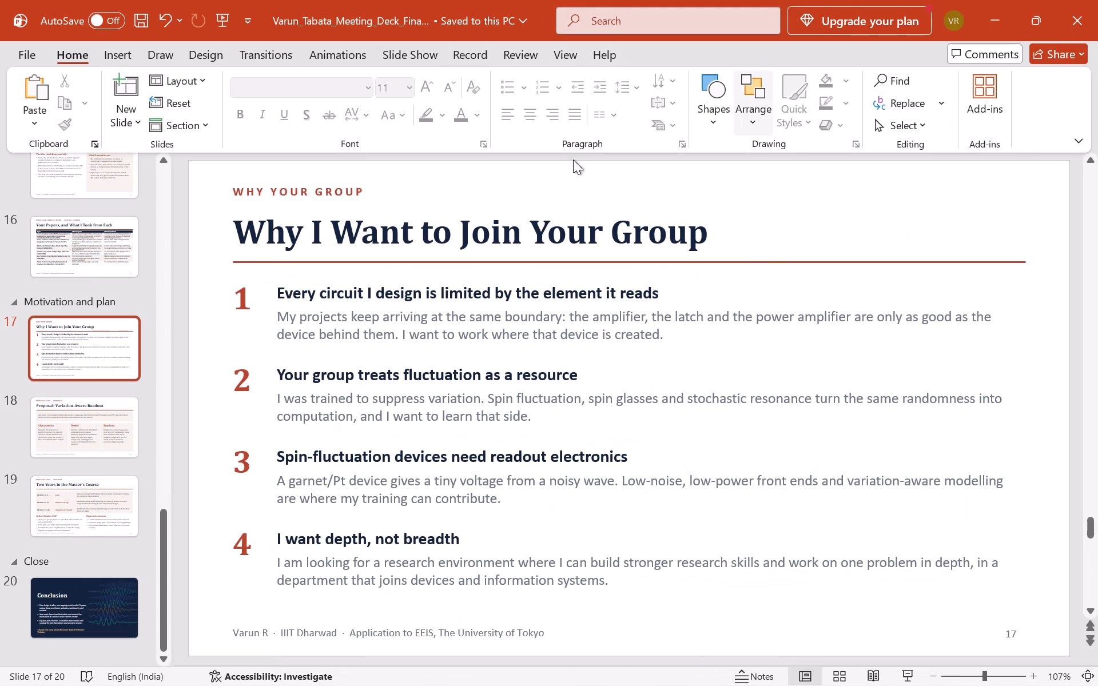
pyautogui.scroll(15, 0, 373)
pyautogui.scroll(6, 9, 374)
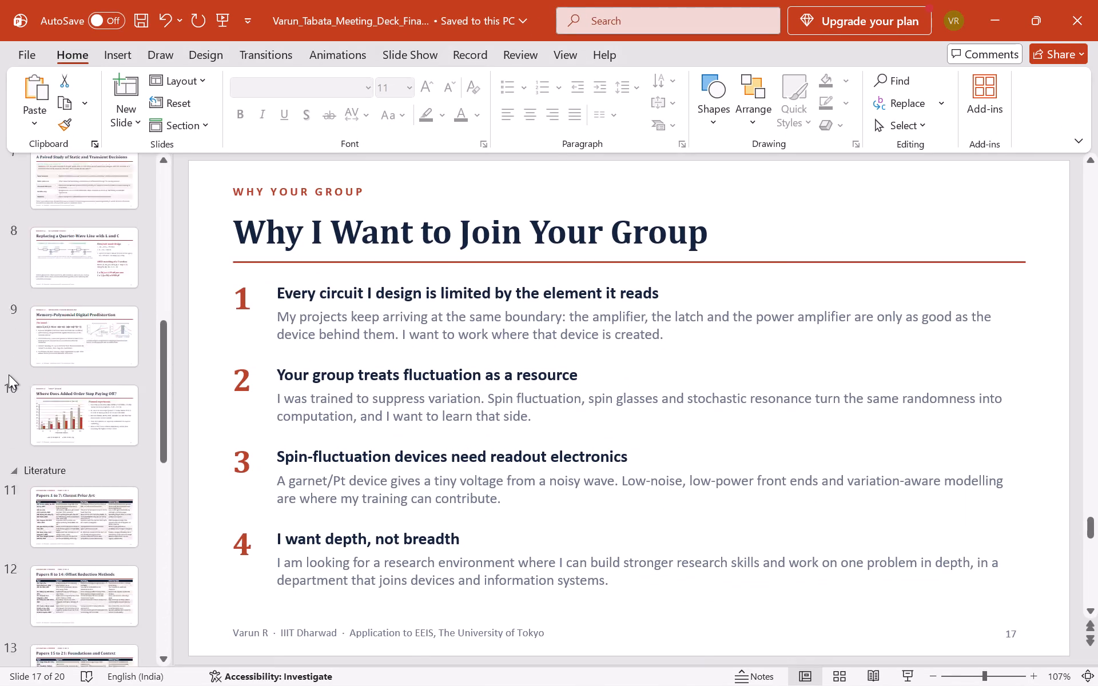
pyautogui.scroll(19, 9, 374)
pyautogui.click(108, 290)
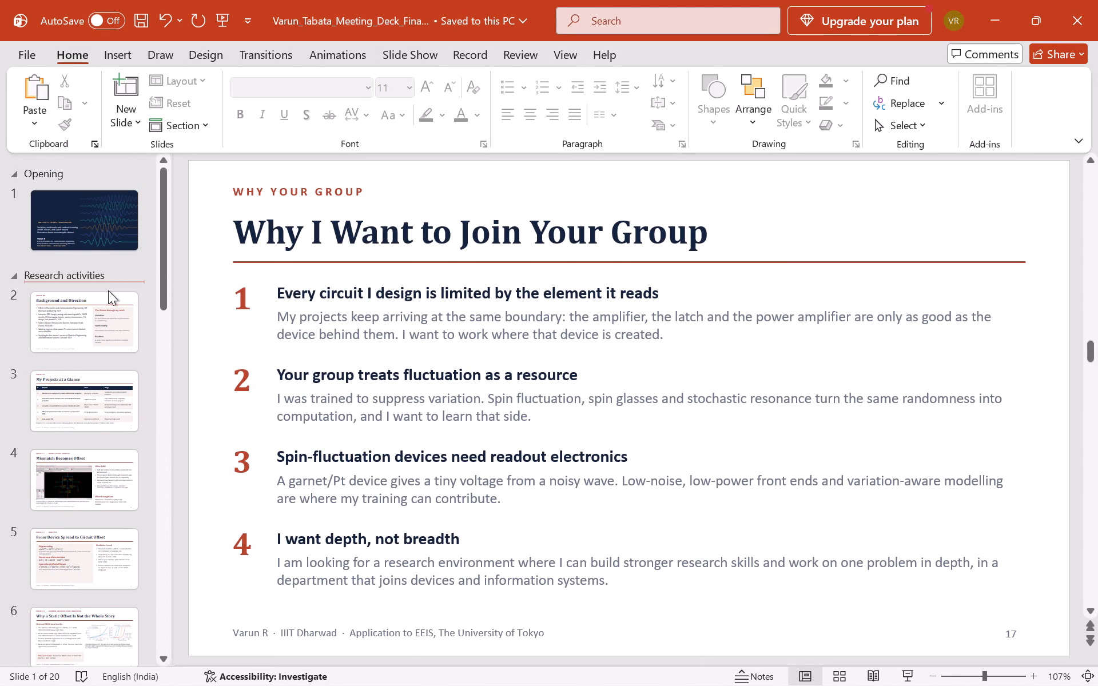
pyautogui.click(76, 340)
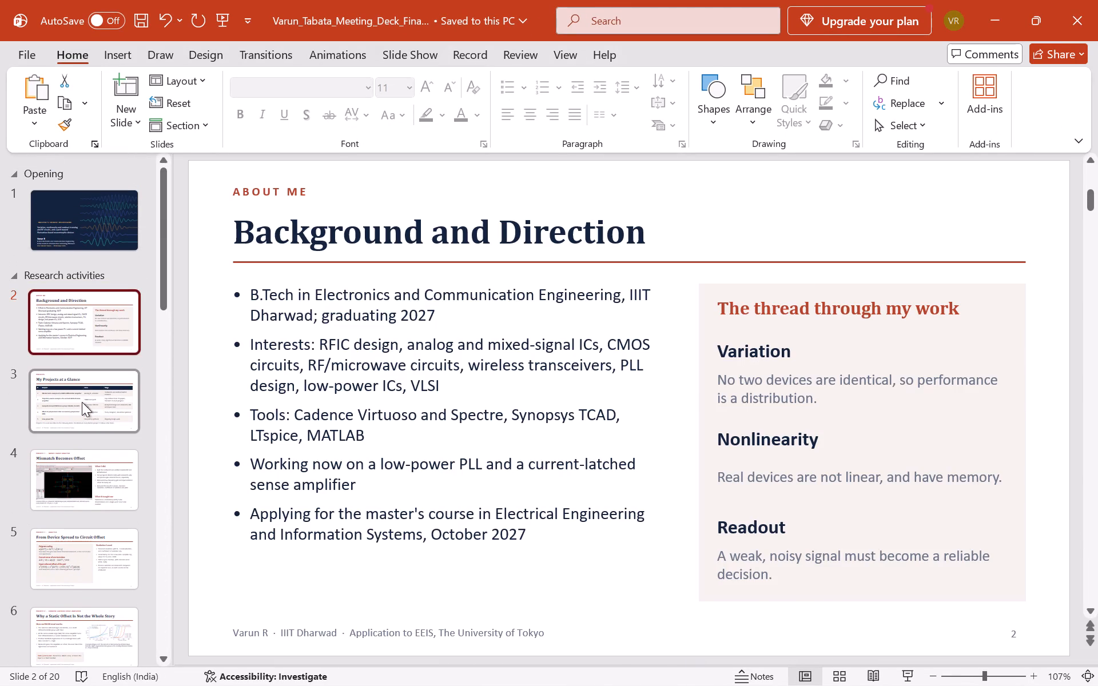
pyautogui.click(82, 402)
pyautogui.click(57, 470)
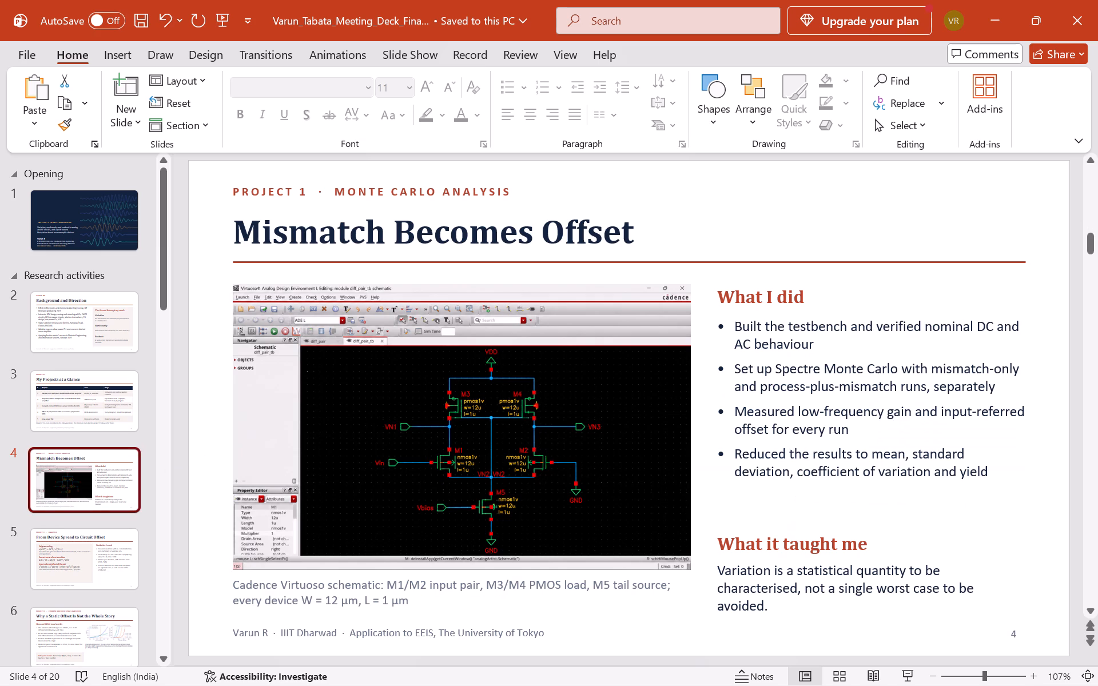
pyautogui.click(50, 404)
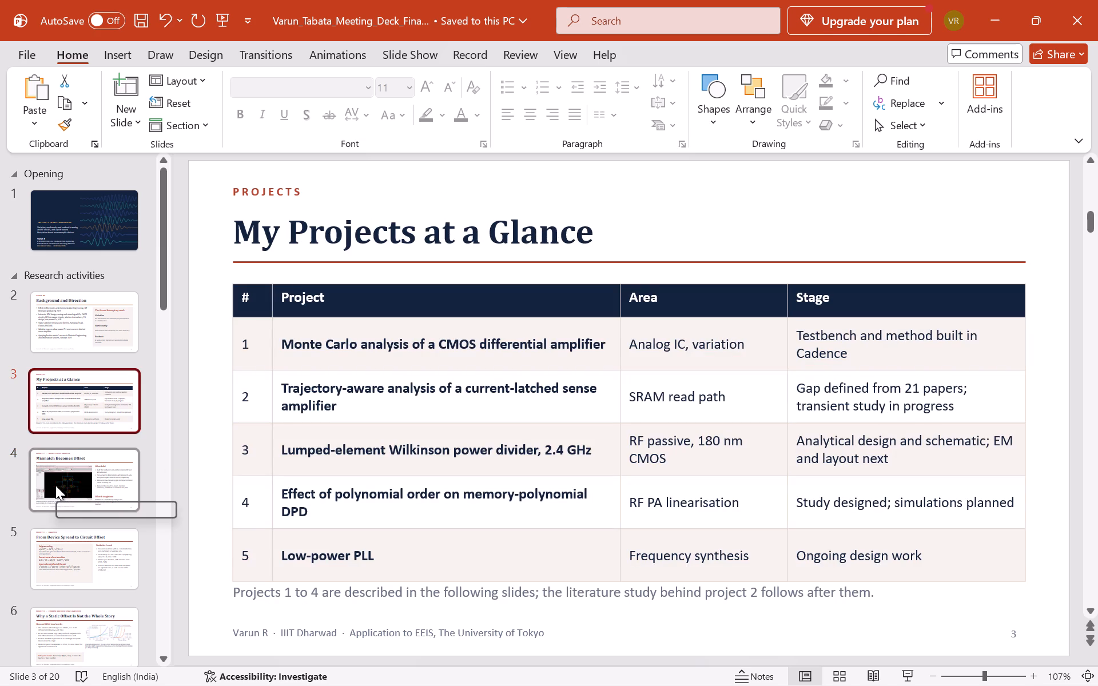
pyautogui.click(55, 485)
pyautogui.click(352, 241)
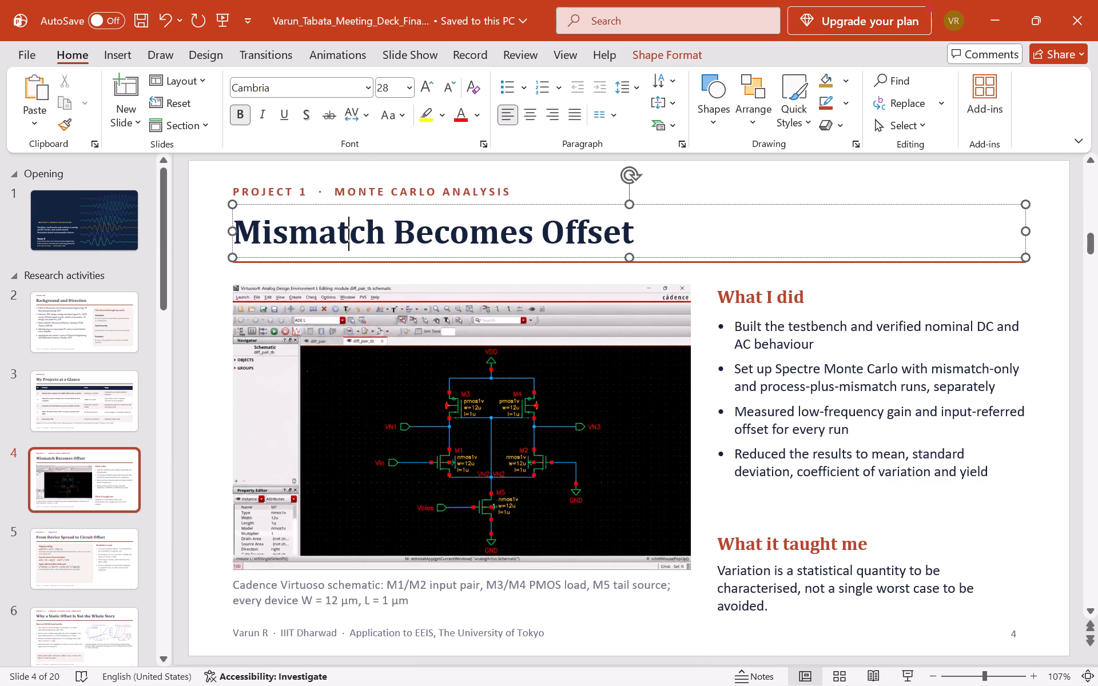
# Replace slide 5's title with the copied text "Monte Carlo analysis of a CMOS differential amplifier".
pyautogui.click(85, 557)
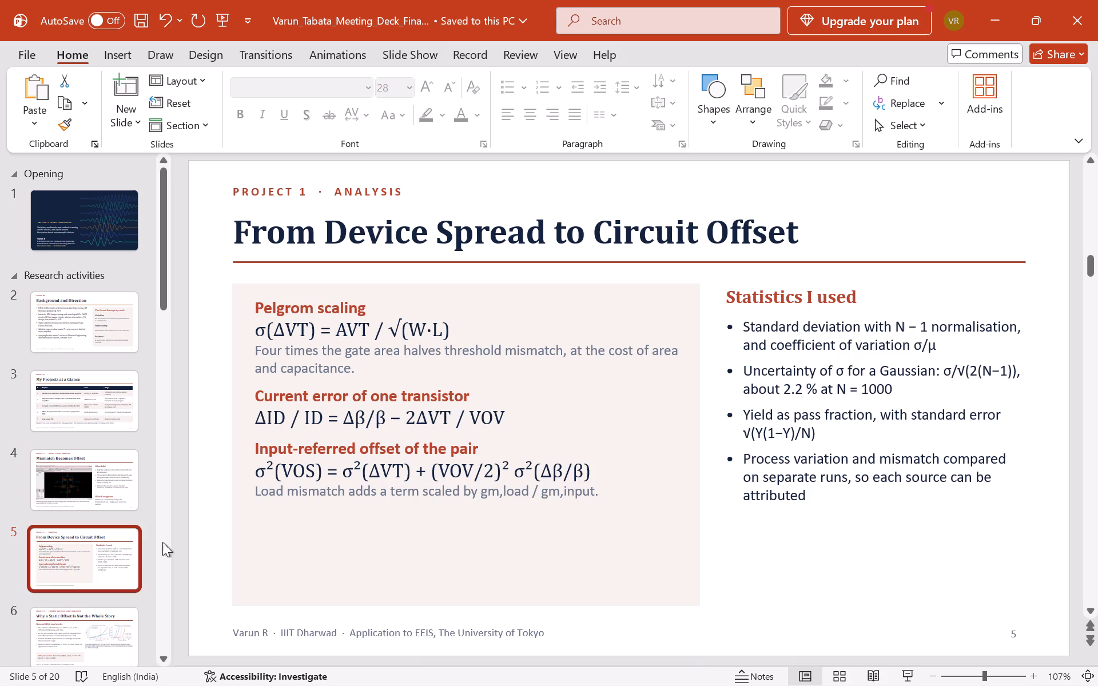
pyautogui.click(505, 254)
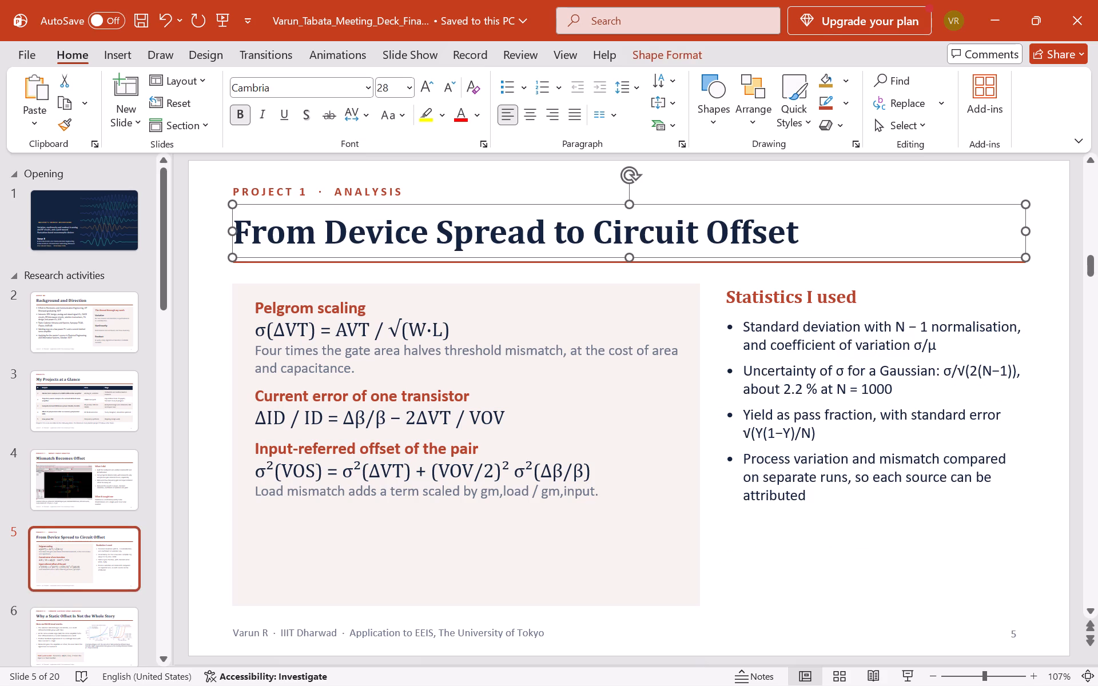
pyautogui.hotkey('ctrl', 'a')
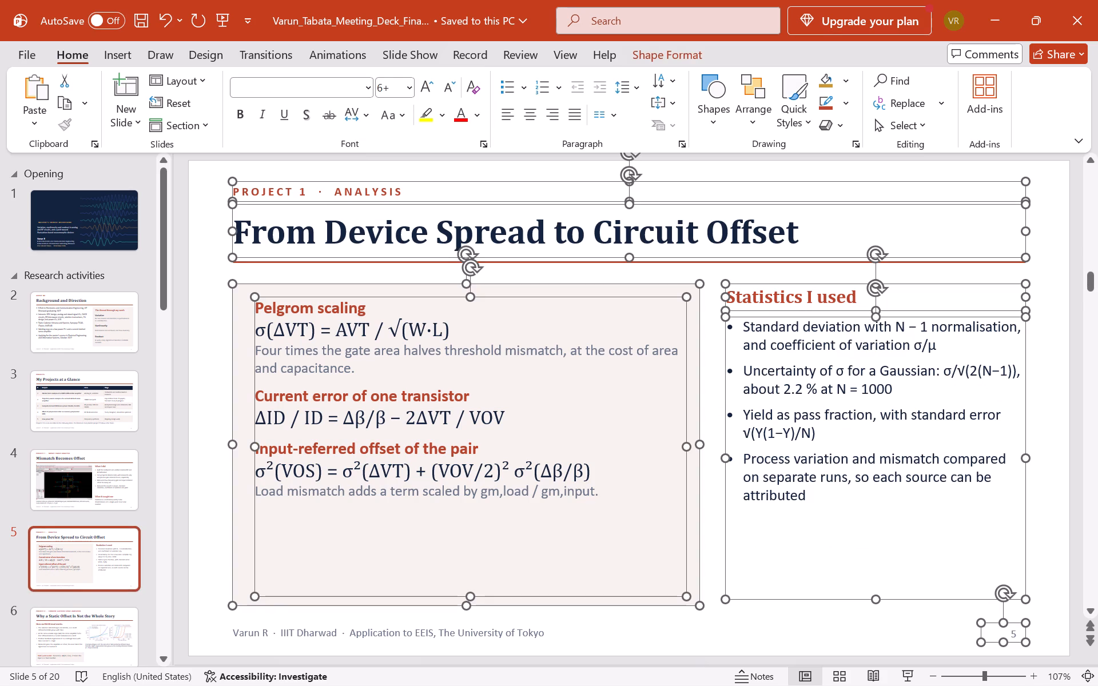
pyautogui.click(559, 230)
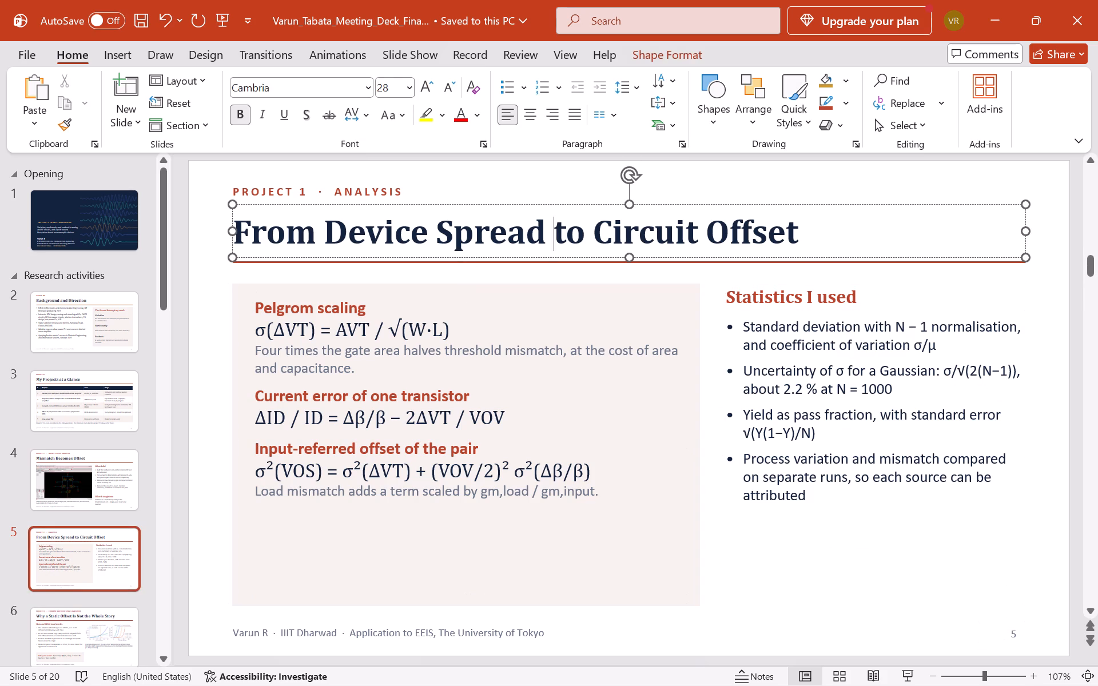
pyautogui.hotkey('ctrl', 'a')
pyautogui.press('ctrl+super+v')
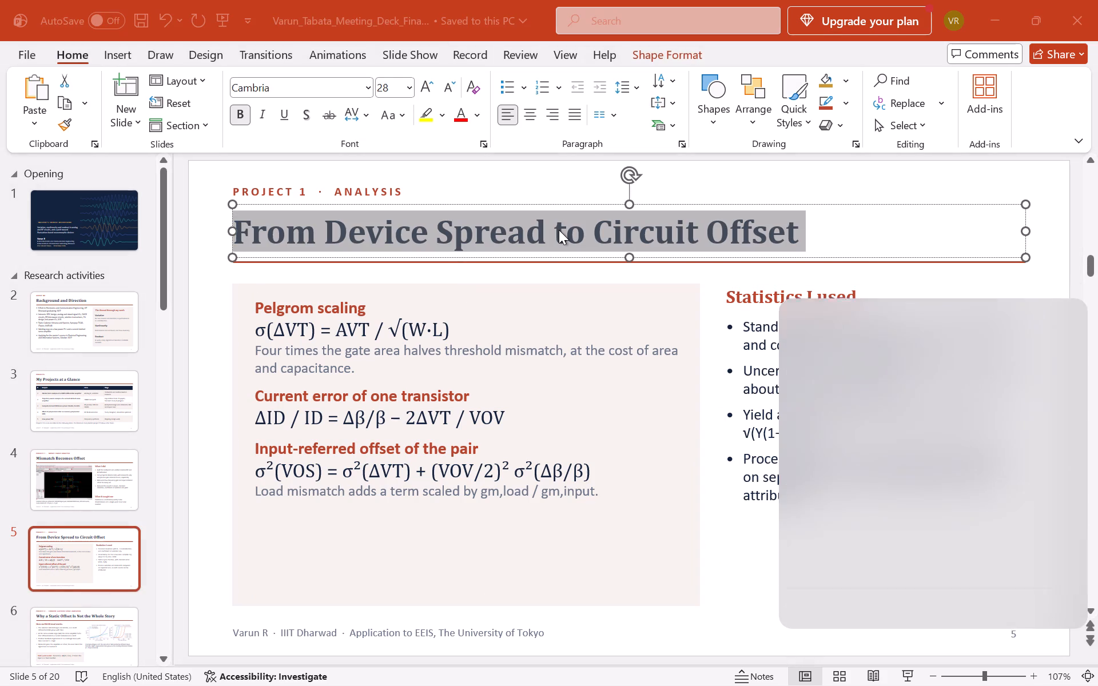
pyautogui.click(559, 230)
pyautogui.hotkey('ctrl', 'v')
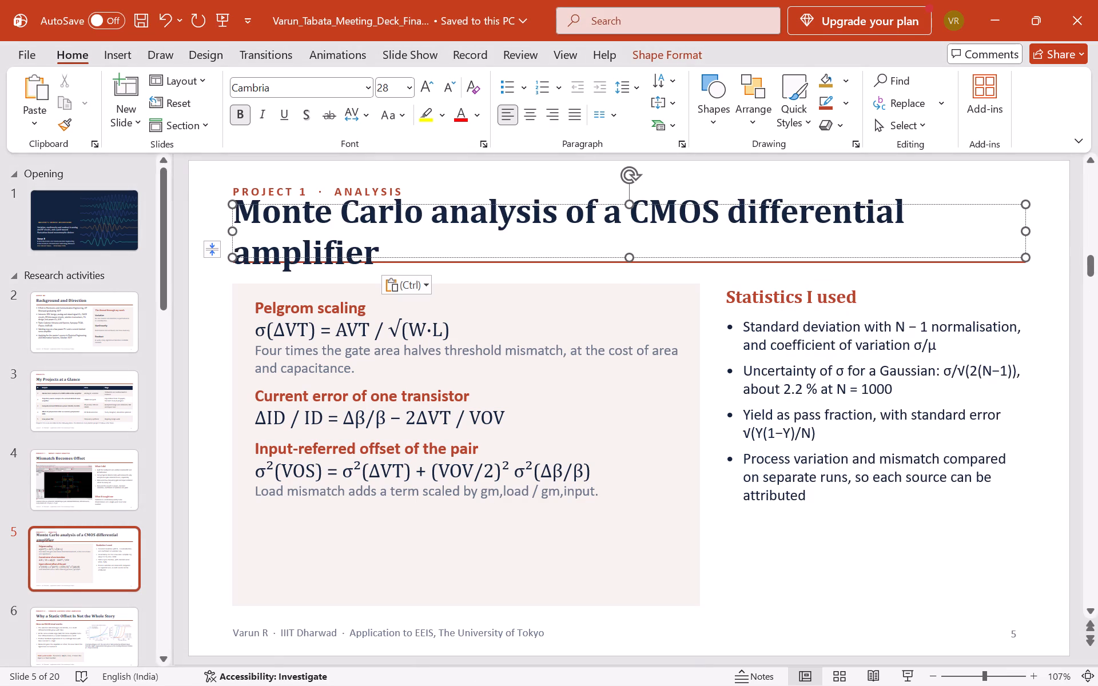
pyautogui.click(1059, 241)
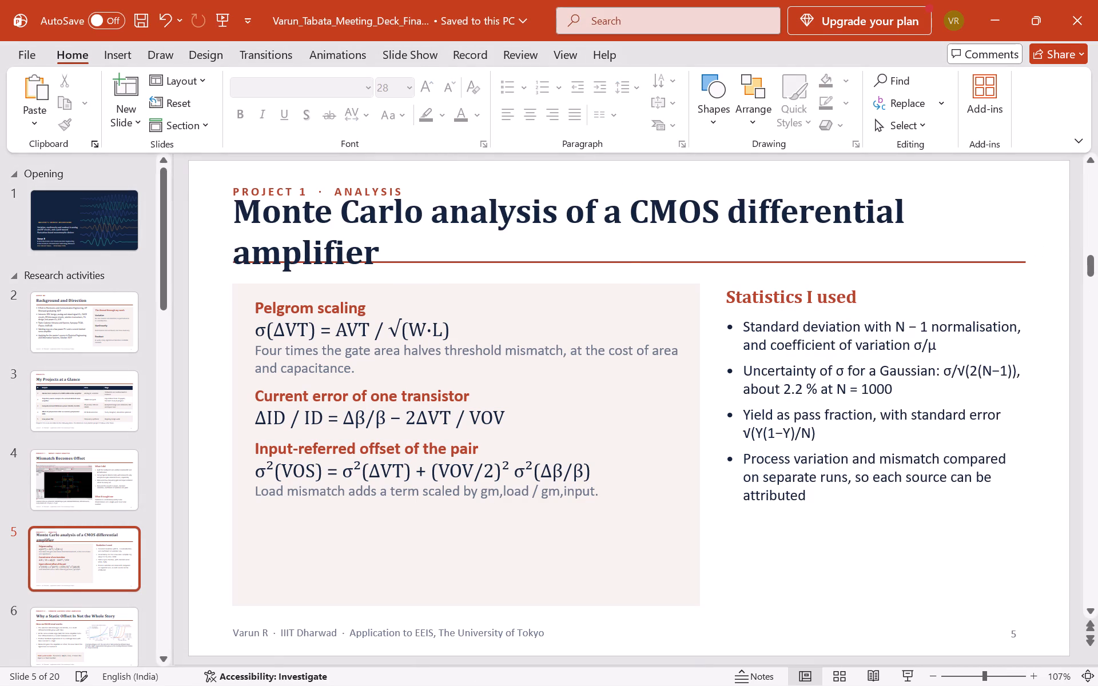
# Widen slide 5's title box toward the slide's right edge so the title fits on one line.
pyautogui.click(855, 224)
pyautogui.moveTo(1025, 232); pyautogui.dragTo(1080, 221)
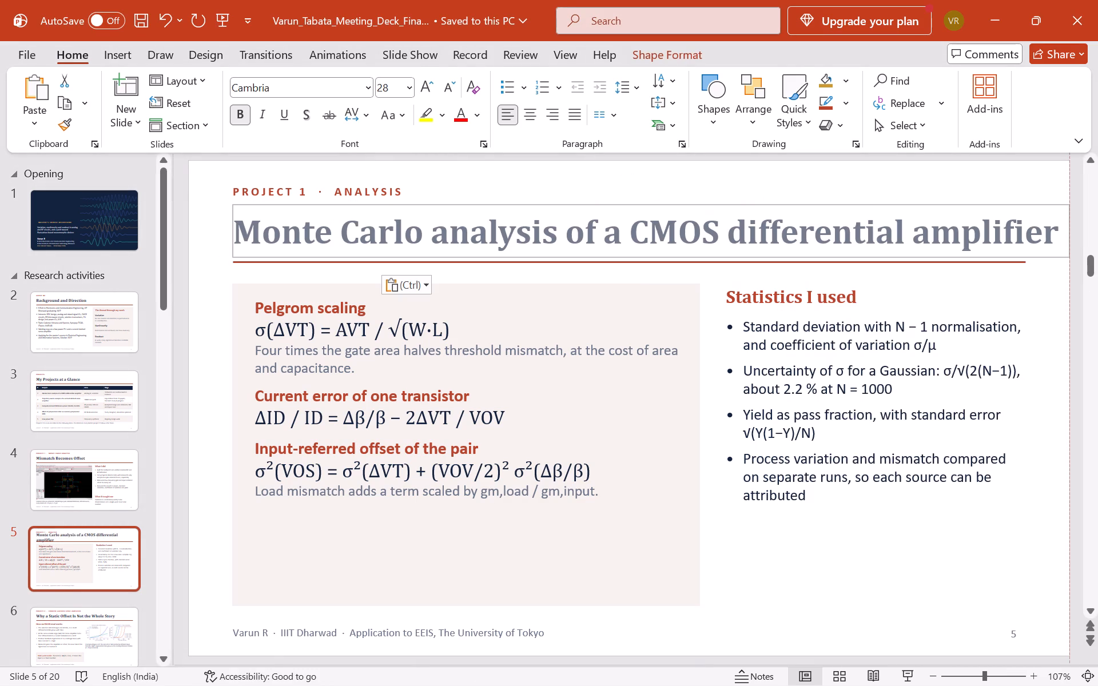
pyautogui.moveTo(1080, 221); pyautogui.dragTo(1058, 222)
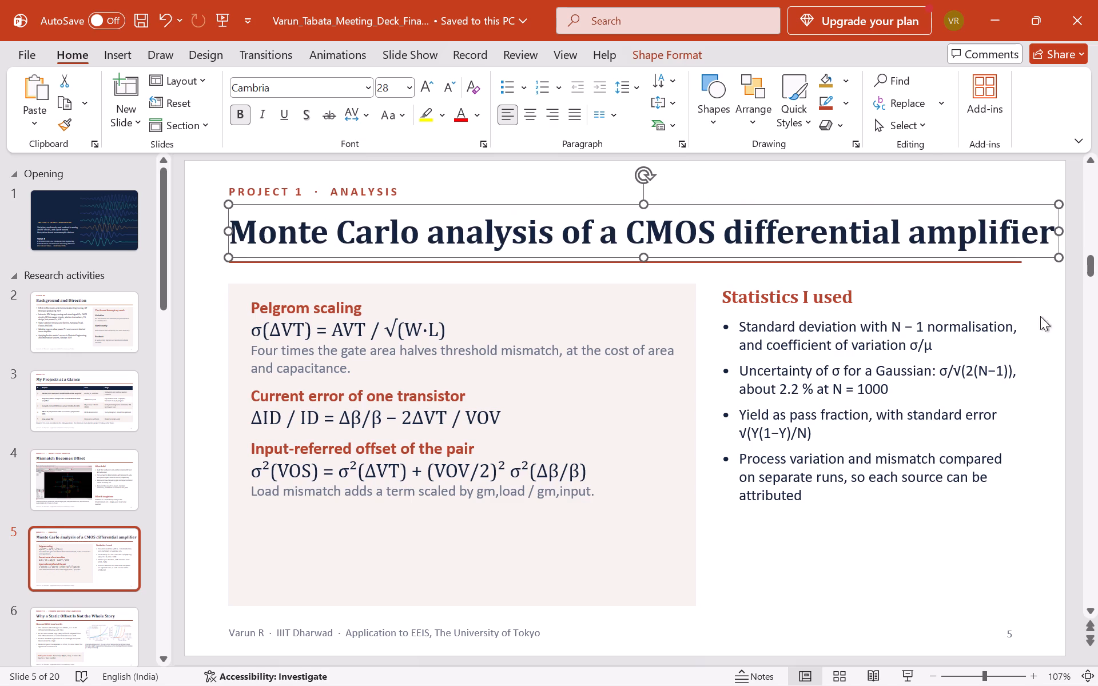
pyautogui.click(1040, 358)
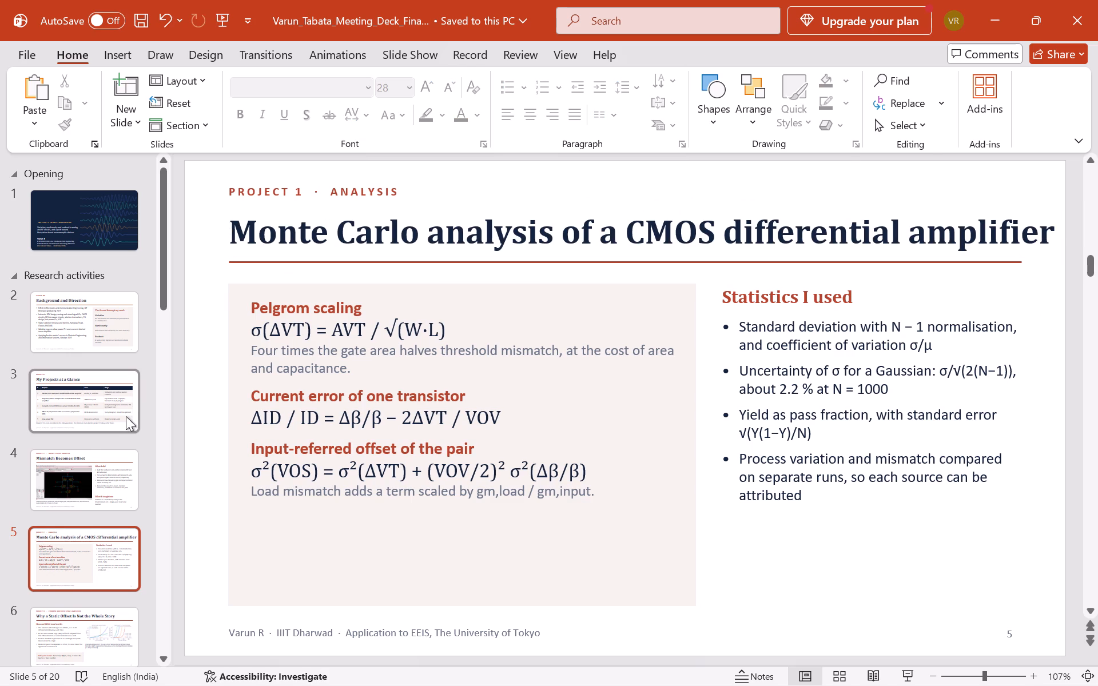
# Replace slide 6's title with "Time-aware reliability of a current-latched sense amplifier", copied from the research activities deck's Project 2 slide without its "Project 2 |" prefix.
pyautogui.scroll(-1, 74, 579)
pyautogui.click(75, 573)
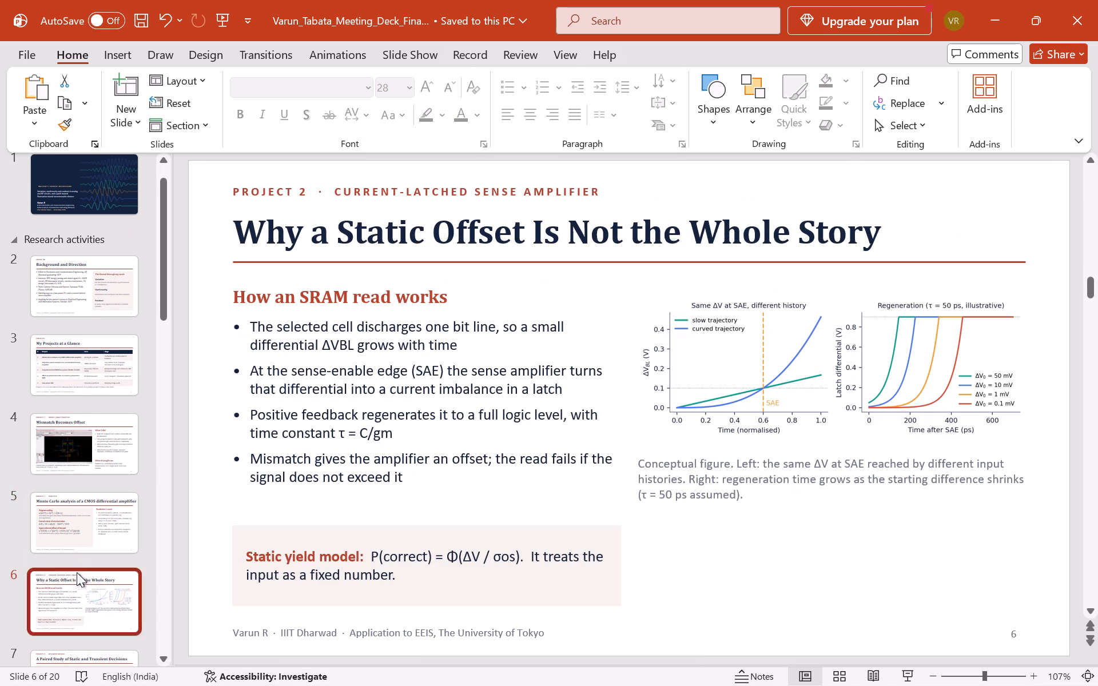
pyautogui.click(404, 243)
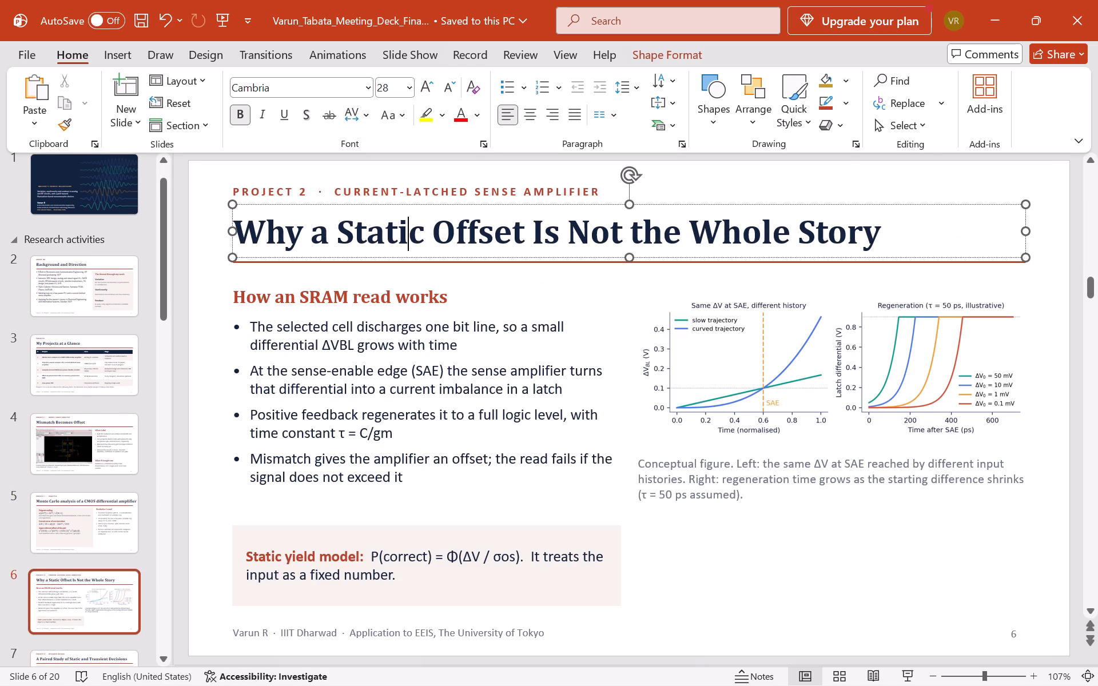
pyautogui.hotkey('ctrl', 'a')
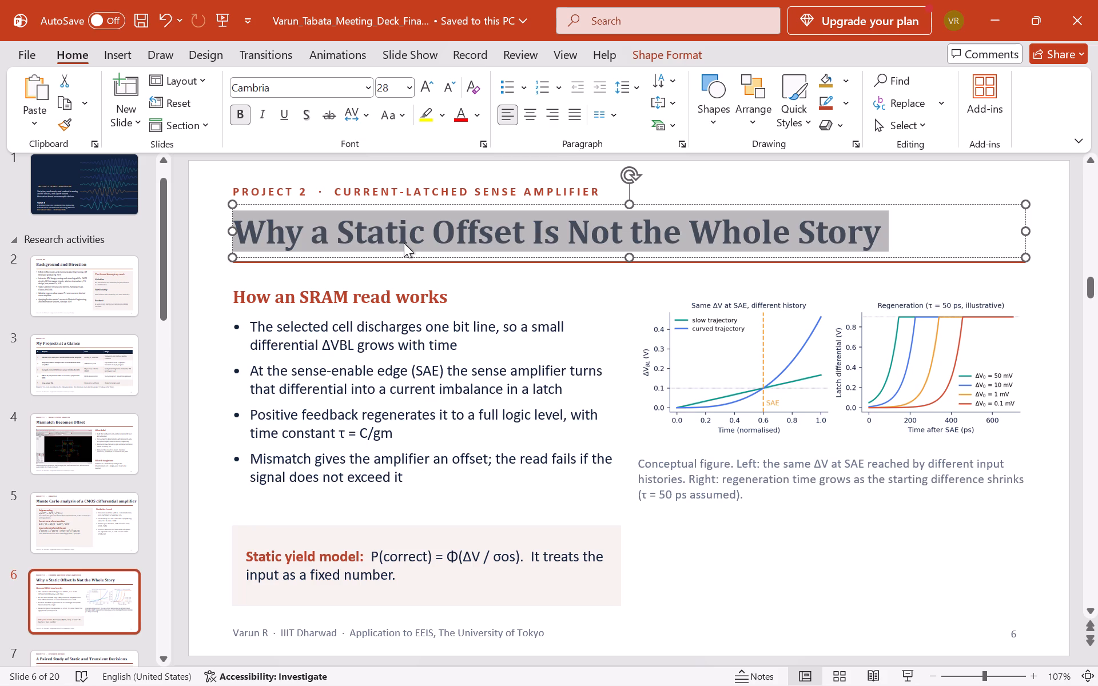
pyautogui.hotkey('alt', 'Tab')
pyautogui.scroll(-1, 379, 264)
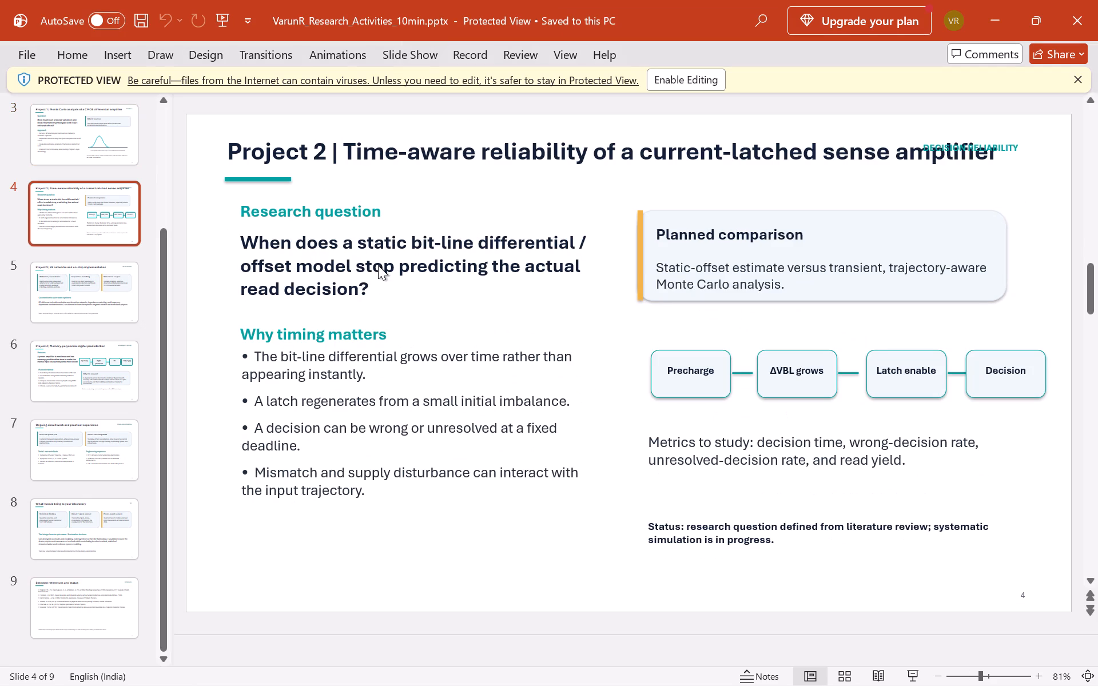
pyautogui.click(401, 145)
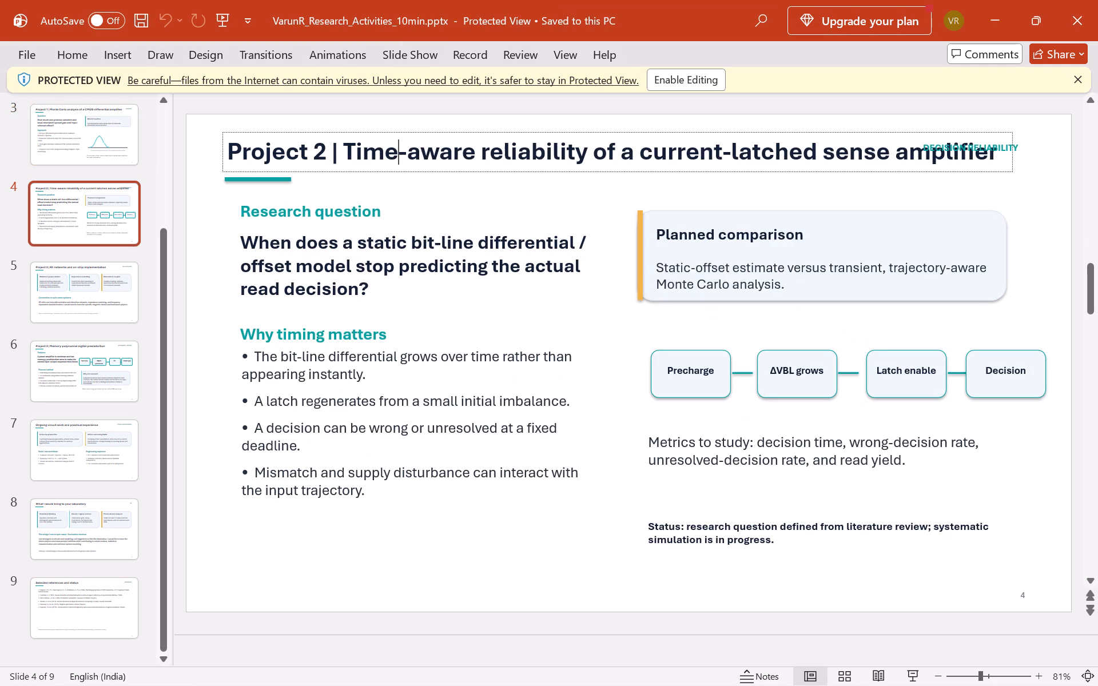
pyautogui.hotkey('ctrl', 'a')
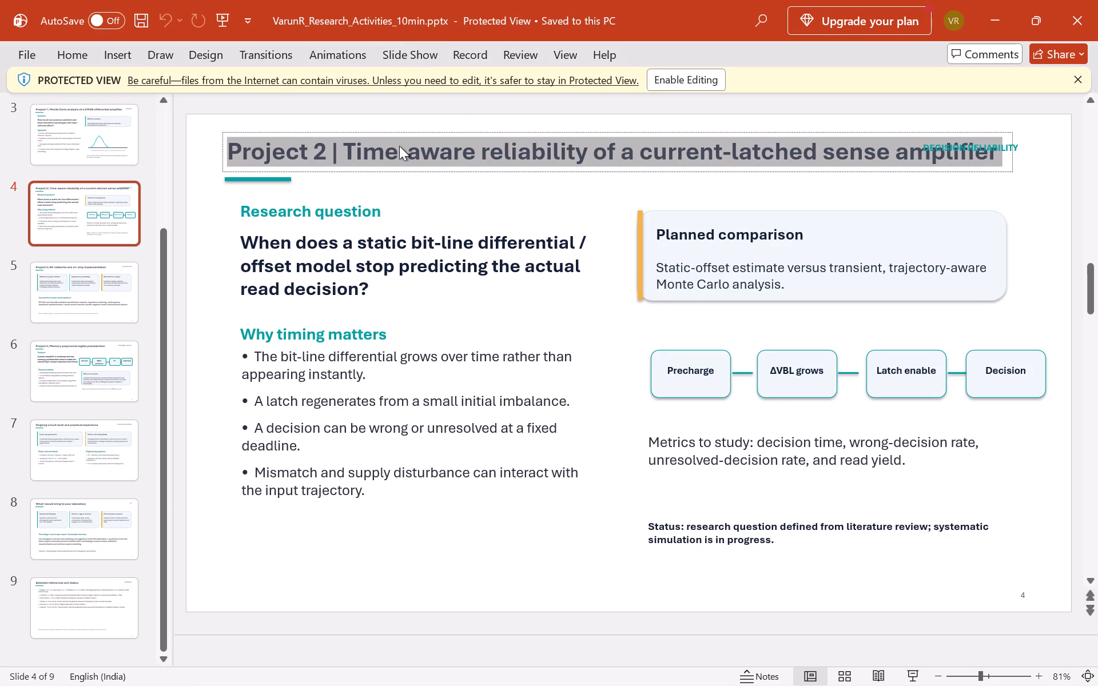
pyautogui.hotkey('ctrl', 'c')
pyautogui.hotkey('alt', 'Tab')
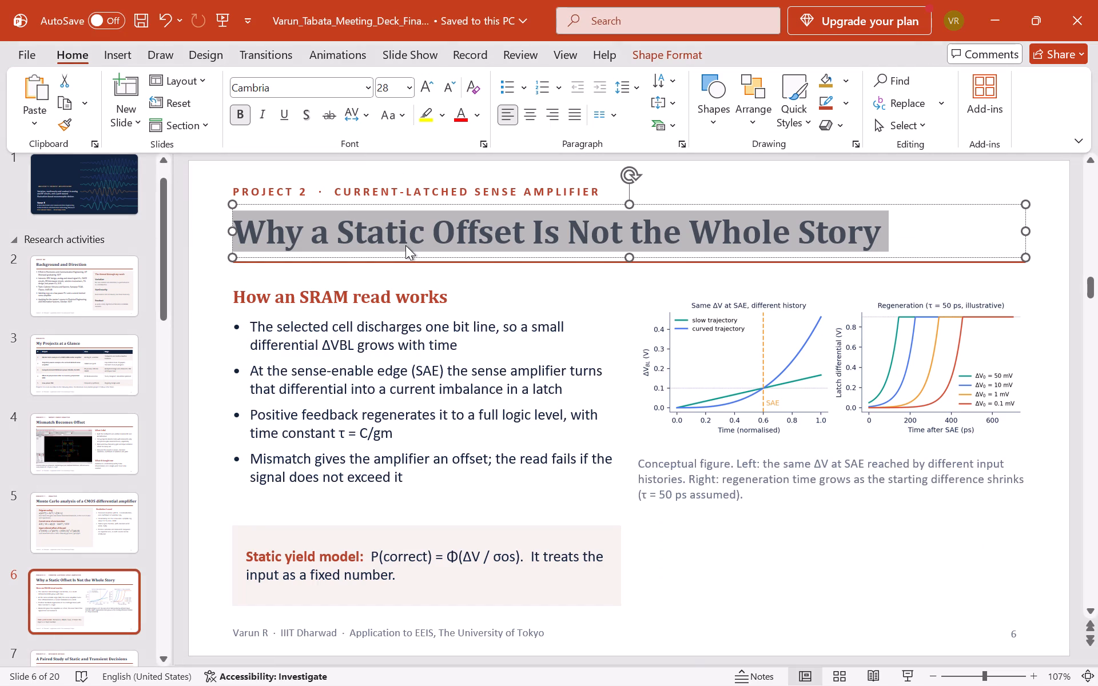
pyautogui.hotkey('ctrl', 'v')
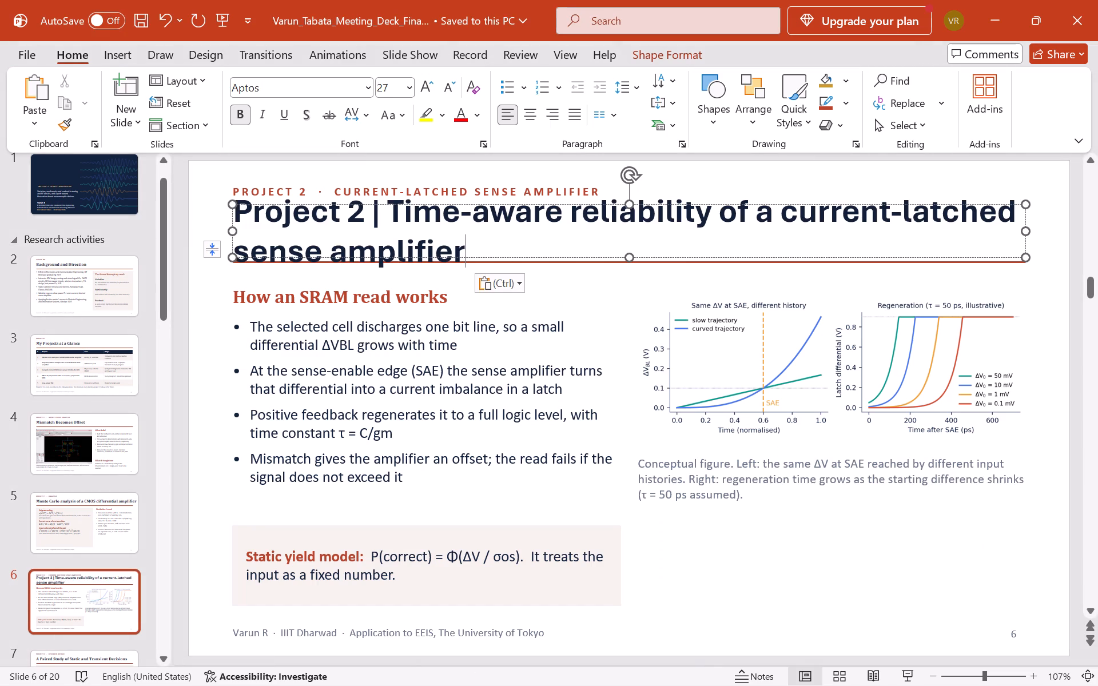
pyautogui.click(384, 224)
pyautogui.moveTo(384, 224); pyautogui.dragTo(277, 210)
pyautogui.press('BackSpace')
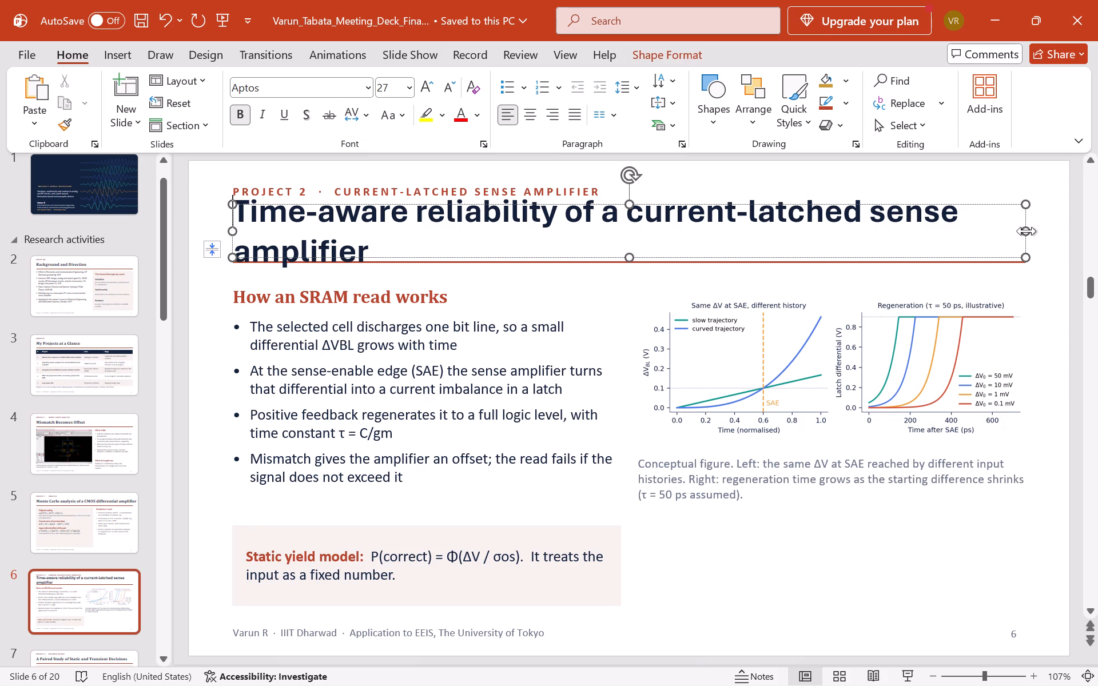
# Widen slide 6's title box past the slide's right edge so the title fits on one line.
pyautogui.moveTo(1027, 231); pyautogui.dragTo(1097, 226)
pyautogui.moveTo(1071, 226); pyautogui.dragTo(1071, 226)
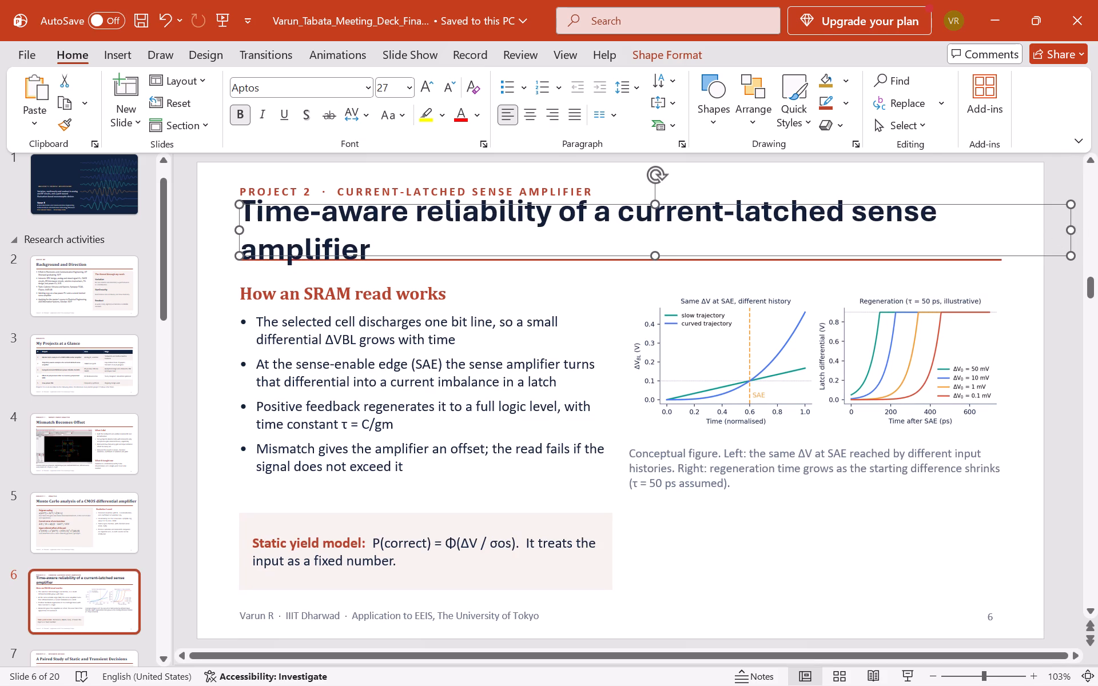
pyautogui.moveTo(1071, 226); pyautogui.dragTo(1097, 221)
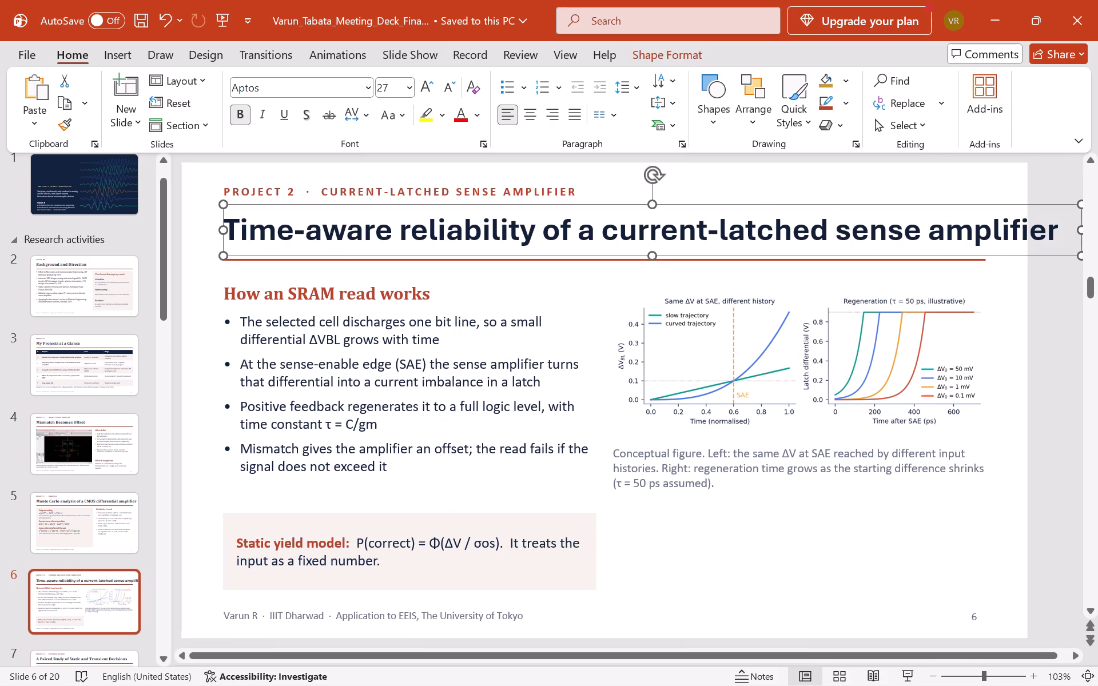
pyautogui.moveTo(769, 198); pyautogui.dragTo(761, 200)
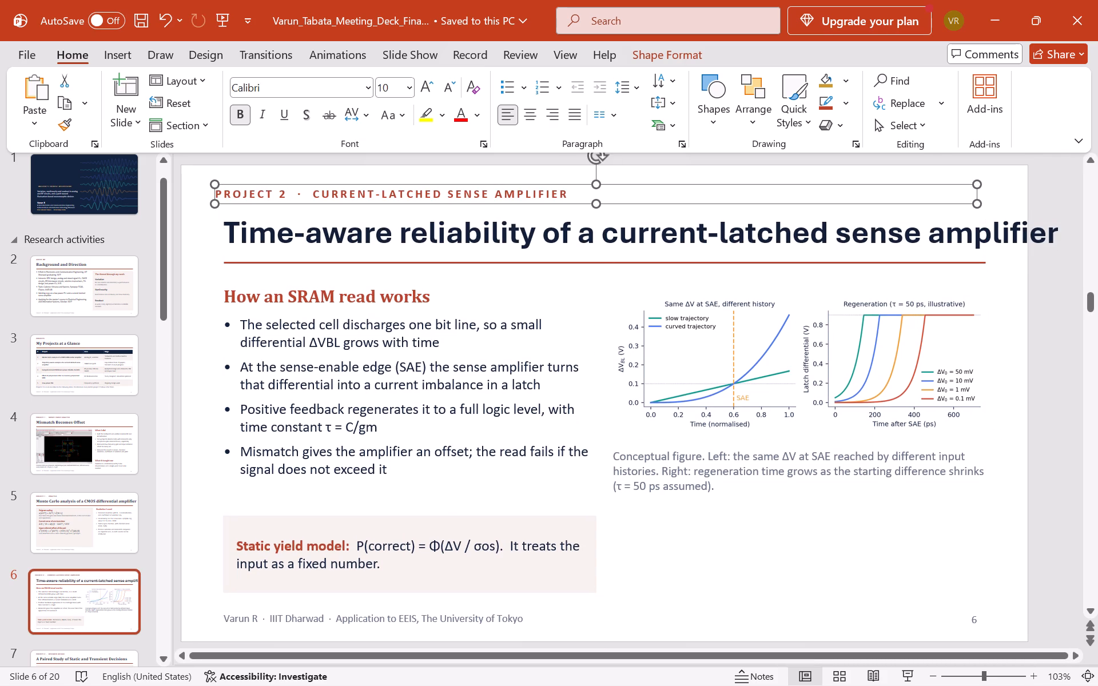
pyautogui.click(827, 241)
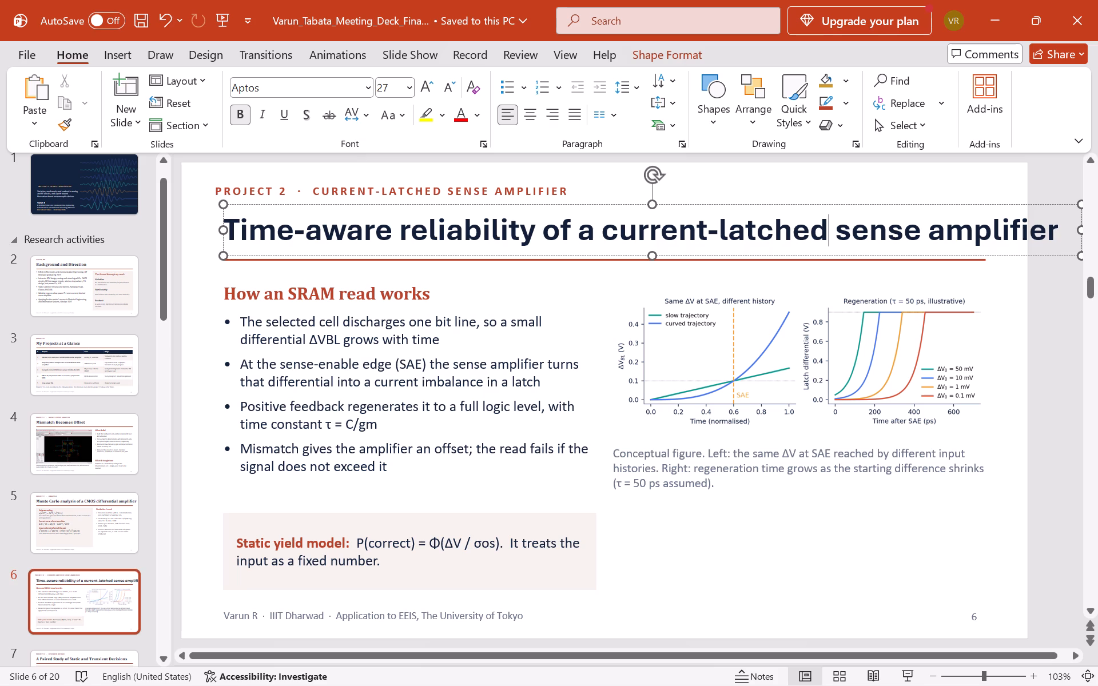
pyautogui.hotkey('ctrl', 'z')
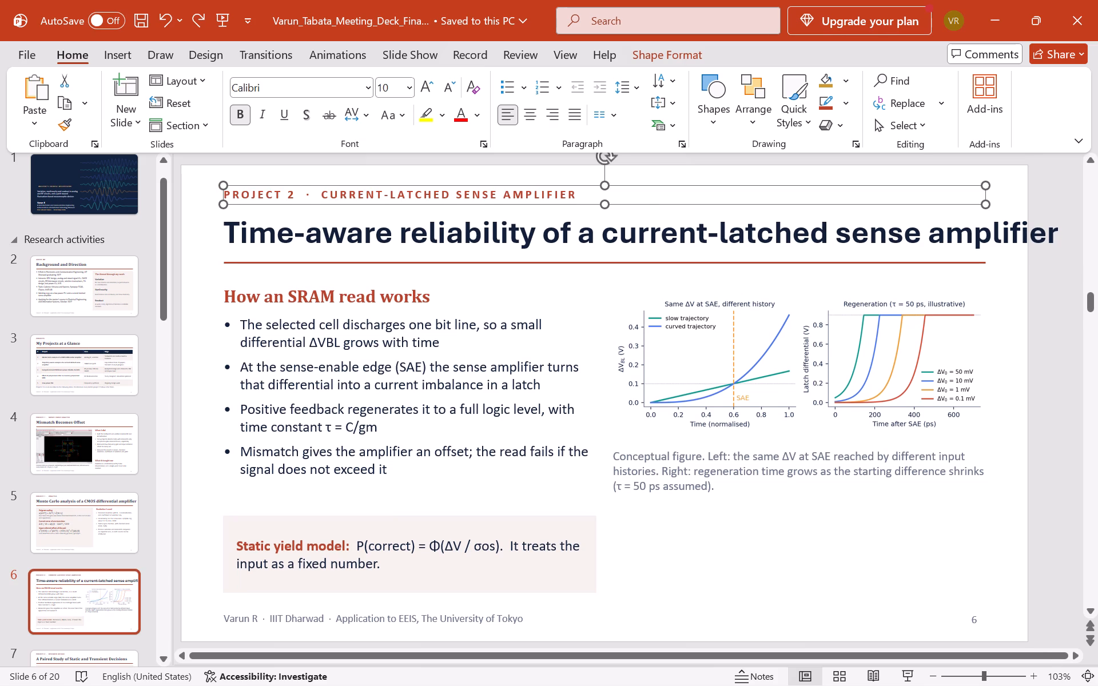
# Move slide 6's title box toward the slide's left edge so the whole title lies within the slide.
pyautogui.click(829, 236)
pyautogui.moveTo(832, 204); pyautogui.dragTo(795, 202)
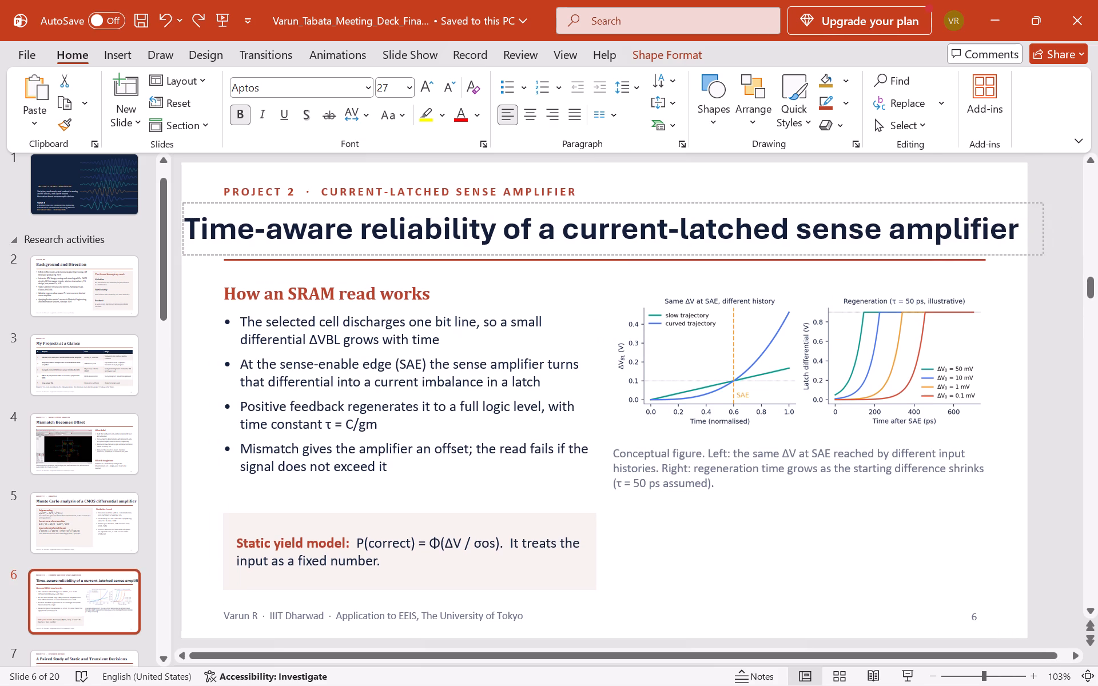
pyautogui.moveTo(795, 202); pyautogui.dragTo(803, 202)
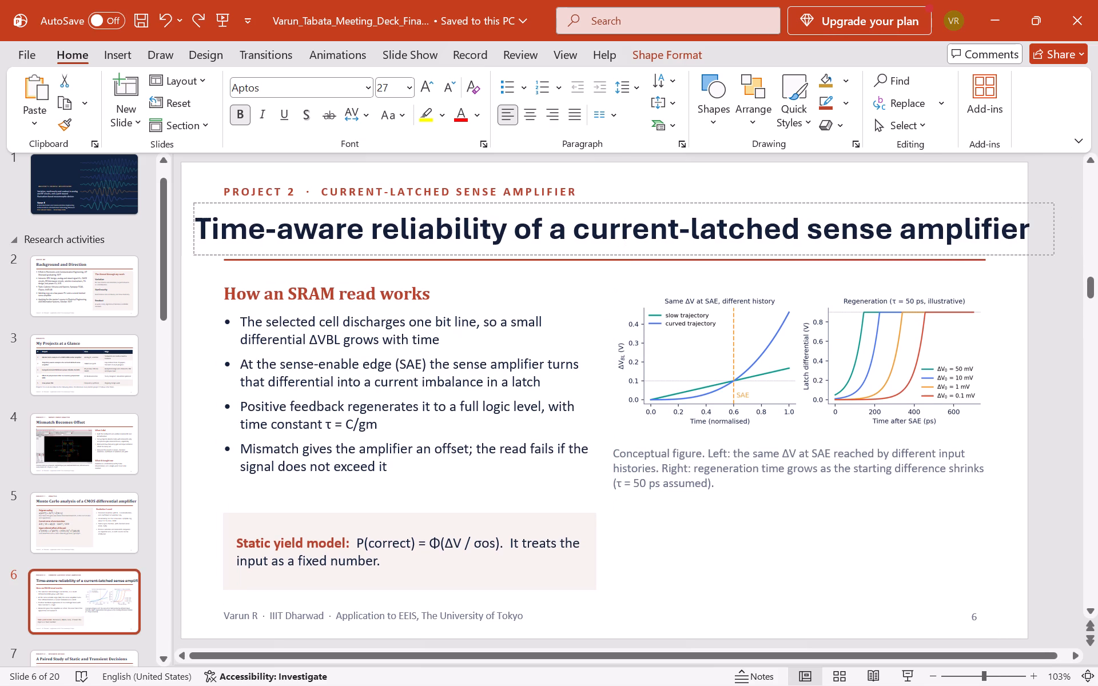
pyautogui.moveTo(803, 202); pyautogui.dragTo(794, 202)
pyautogui.moveTo(1067, 257); pyautogui.dragTo(1072, 253)
pyautogui.click(1080, 331)
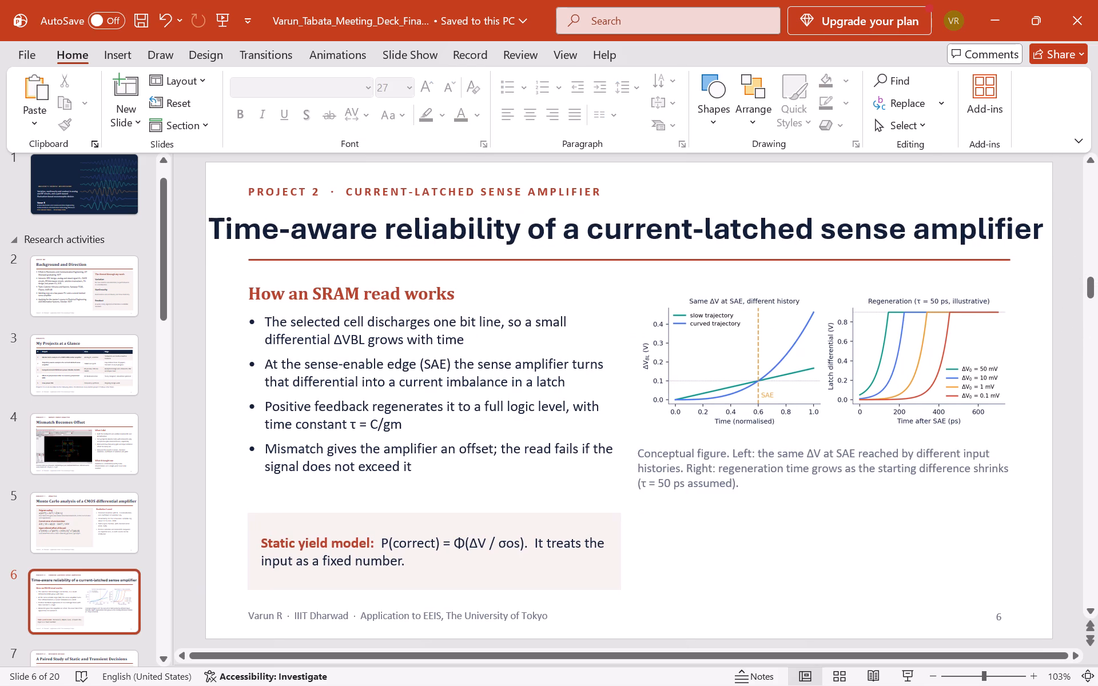
# Replace slide 7's title with the same text, "Time-aware reliability of a current-latched sense amplifier", removing the "Project 2 |" prefix.
pyautogui.scroll(-1, 971, 235)
pyautogui.scroll(1, 971, 236)
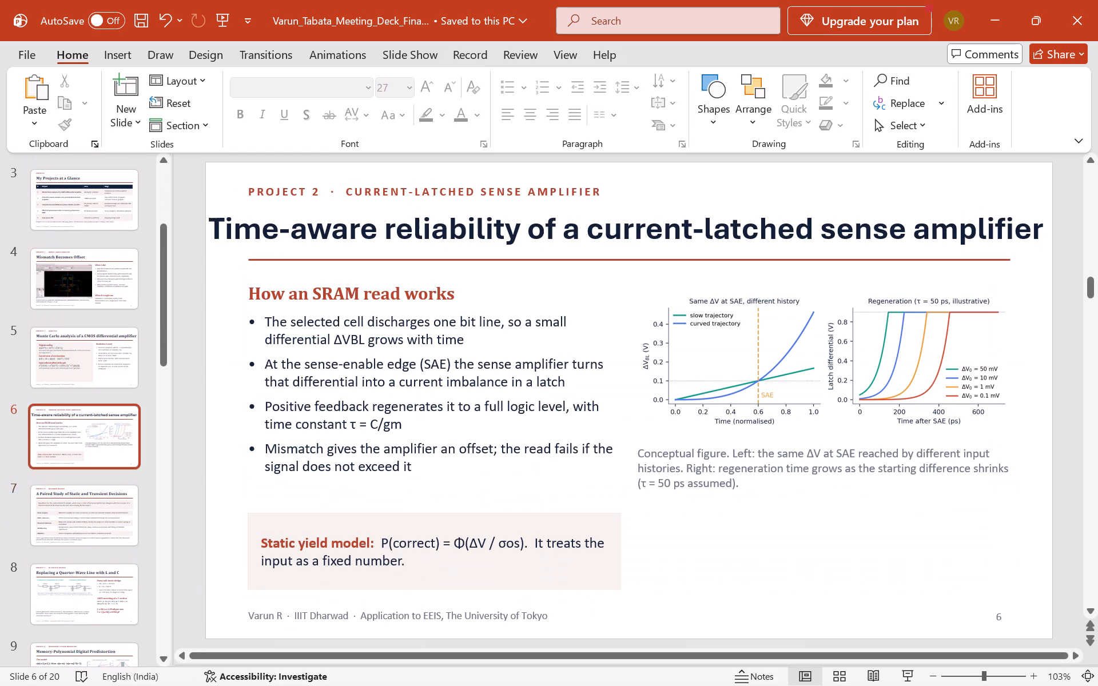
pyautogui.click(962, 218)
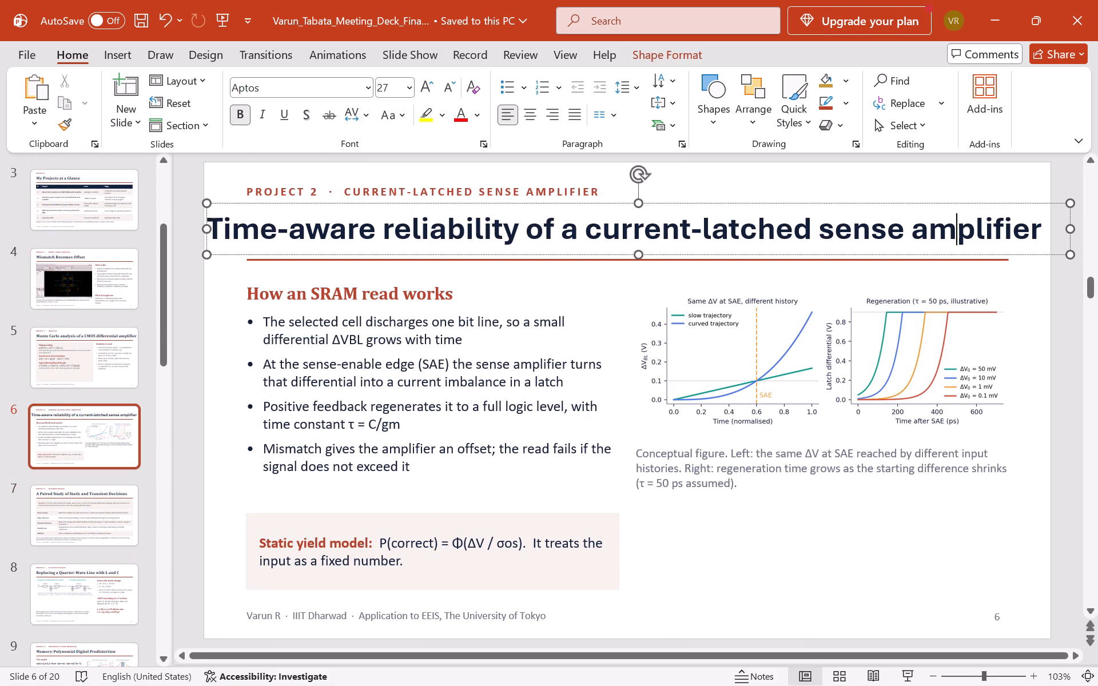
pyautogui.hotkey('ctrl', 'c')
pyautogui.scroll(-1, 945, 305)
pyautogui.click(865, 230)
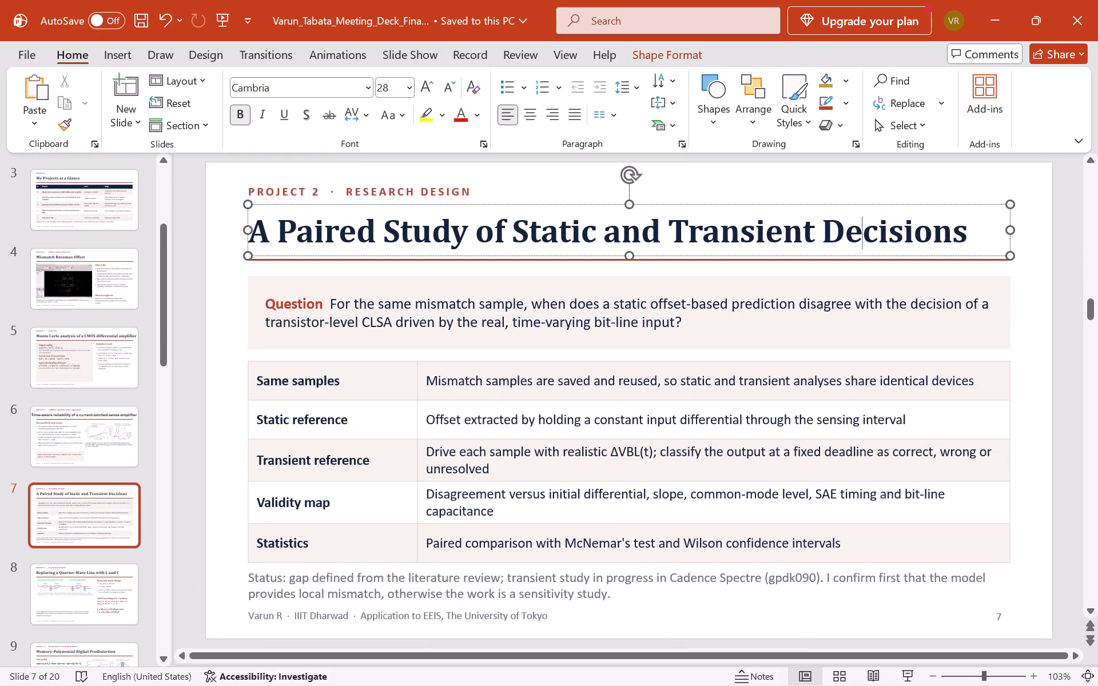
pyautogui.hotkey('ctrl', 'v')
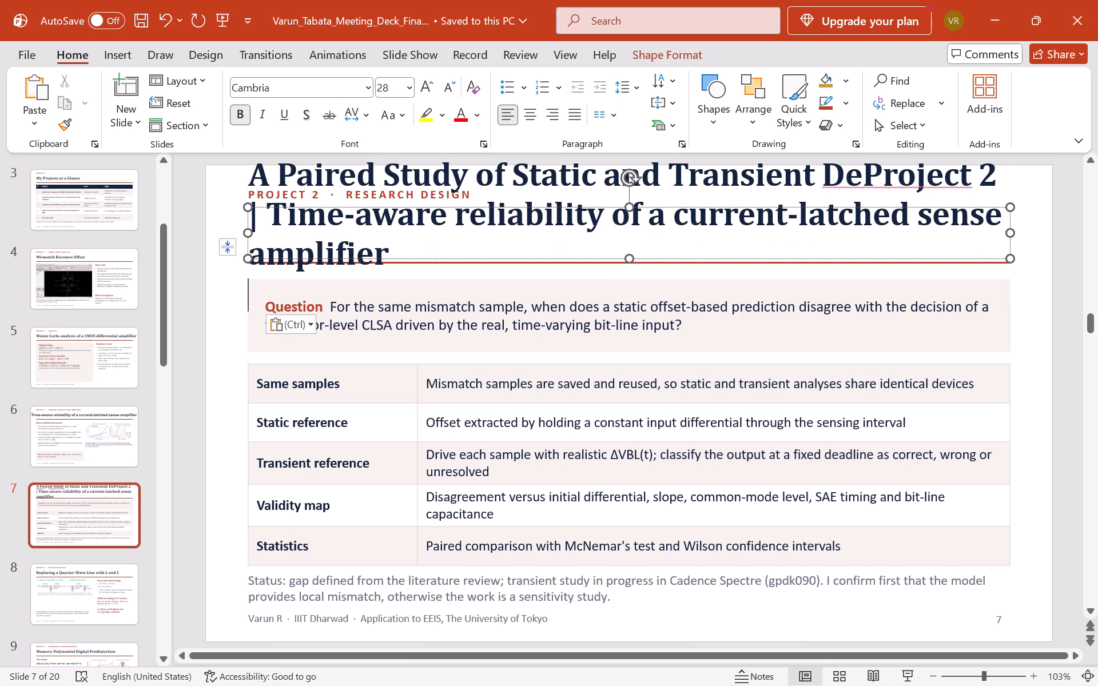
pyautogui.hotkey('ctrl', 'a')
pyautogui.hotkey('ctrl', 'v')
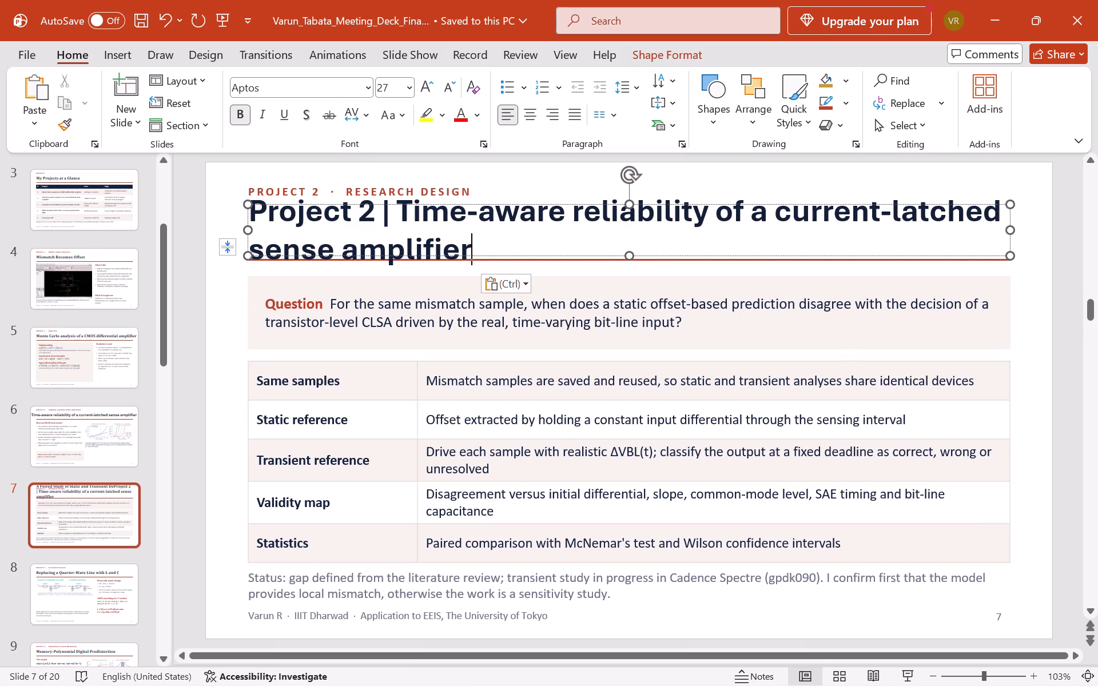
pyautogui.moveTo(396, 217); pyautogui.dragTo(258, 188)
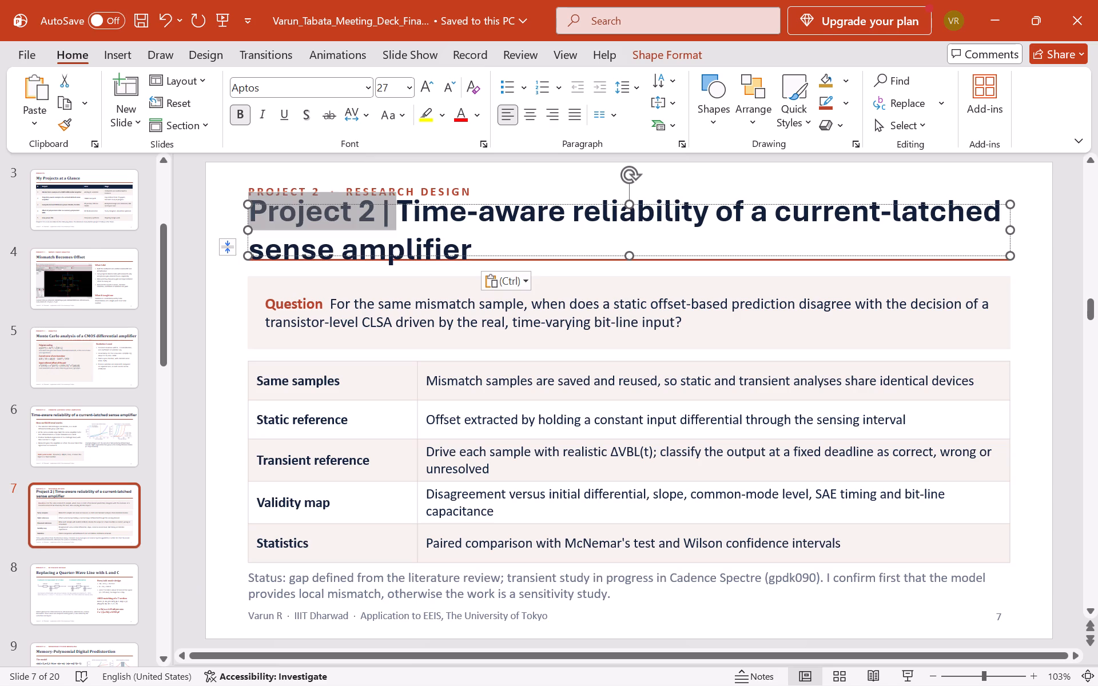
pyautogui.moveTo(258, 188); pyautogui.dragTo(256, 188)
pyautogui.press('BackSpace')
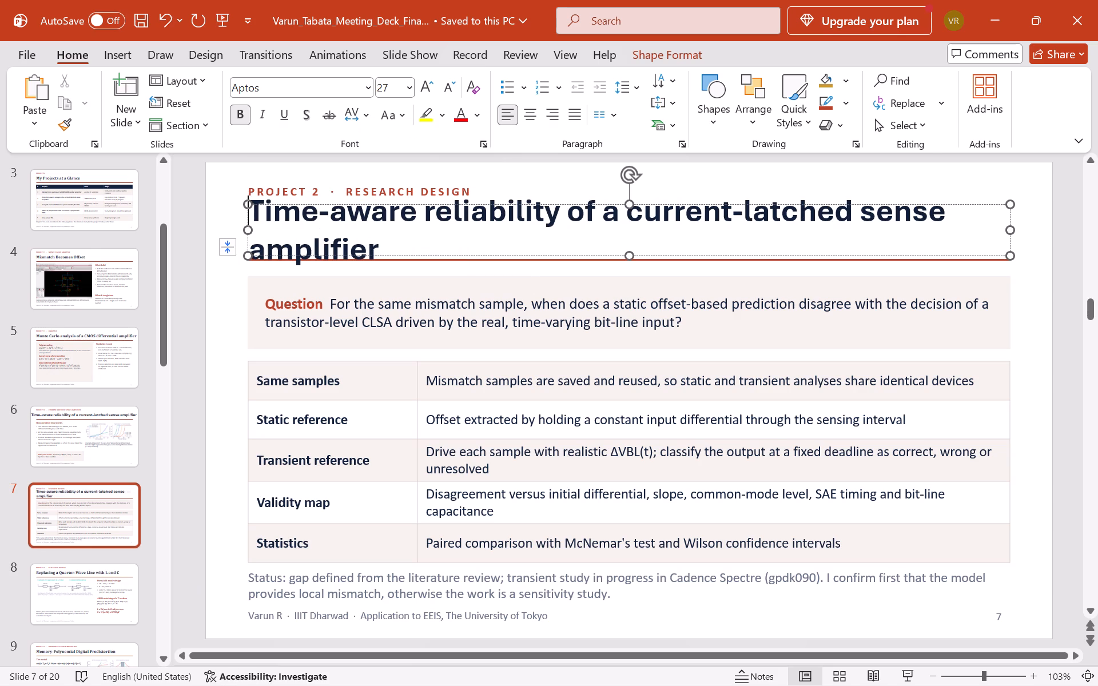
# Widen slide 7's title box past the slide's right edge so the title fits on one line.
pyautogui.moveTo(1011, 230); pyautogui.dragTo(1097, 233)
pyautogui.moveTo(1073, 257); pyautogui.dragTo(1028, 248)
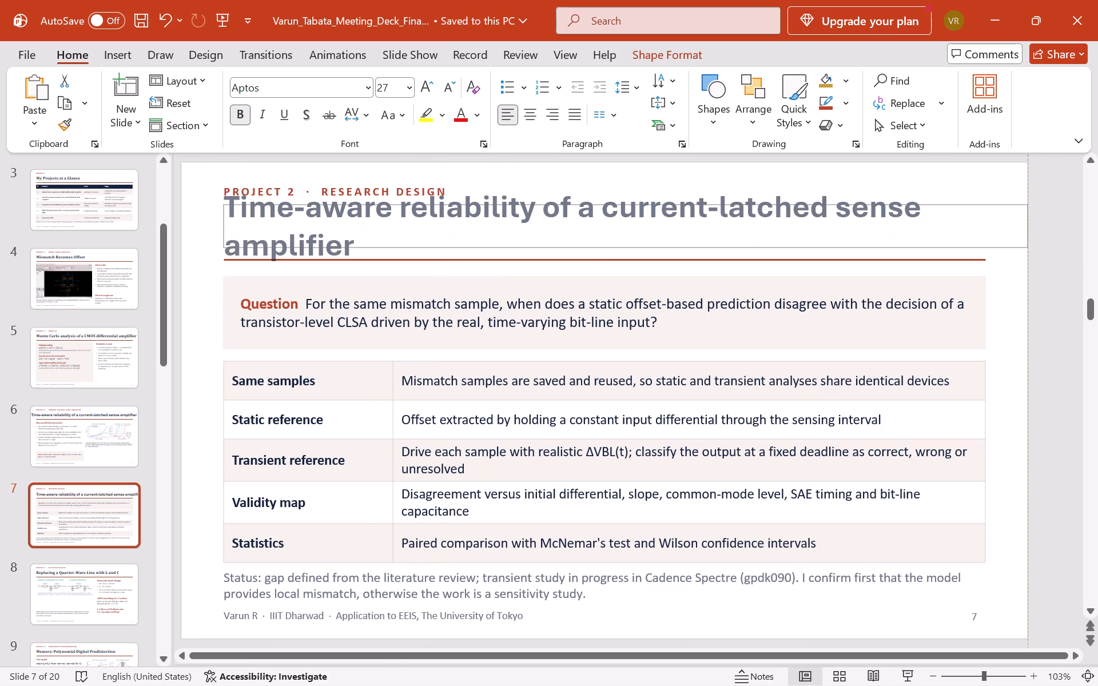
pyautogui.moveTo(1028, 248); pyautogui.dragTo(1097, 268)
pyautogui.click(1097, 268)
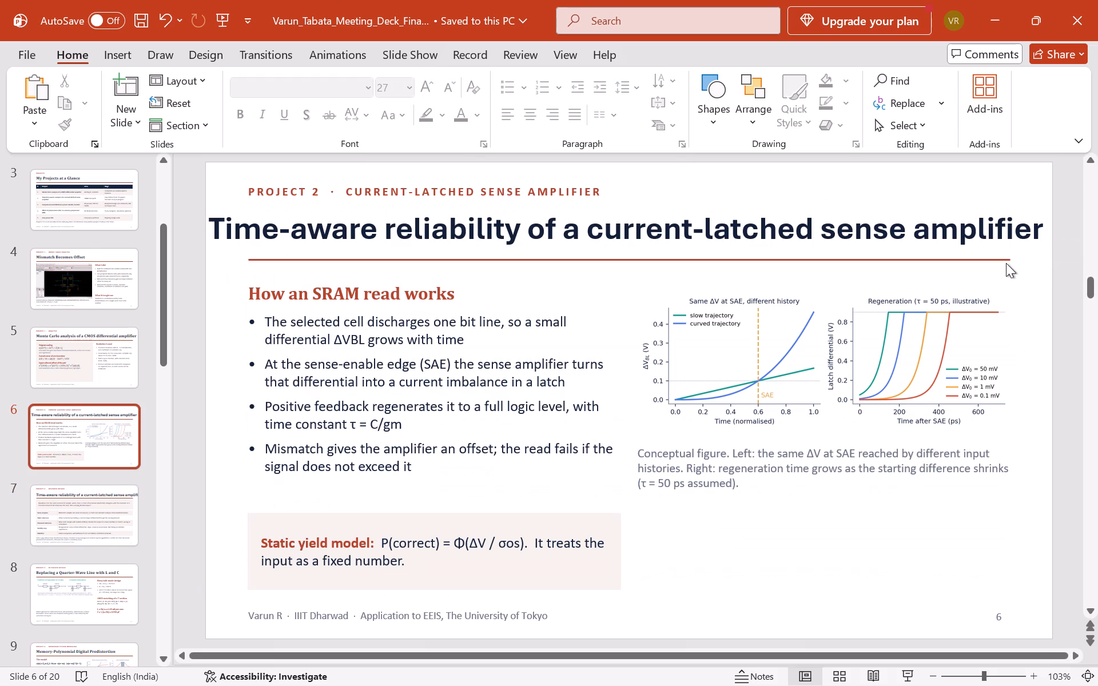
# Move slide 7's title box toward the slide's left edge so the whole title lies within the slide.
pyautogui.scroll(-1, 988, 261)
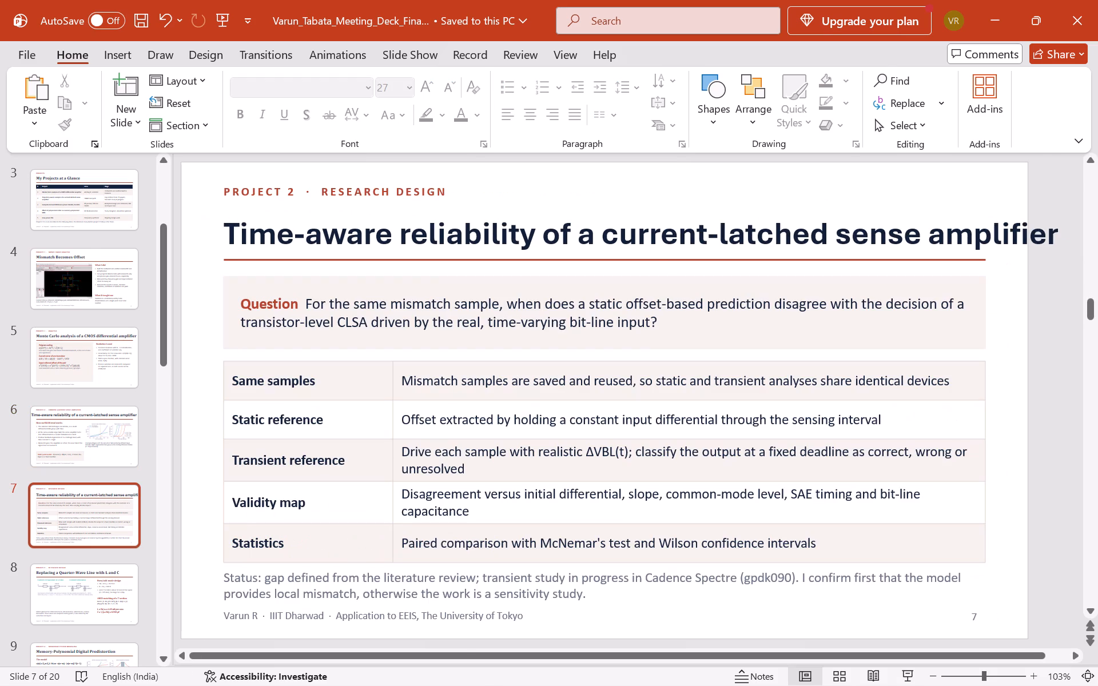
pyautogui.click(970, 238)
pyautogui.moveTo(968, 200); pyautogui.dragTo(946, 198)
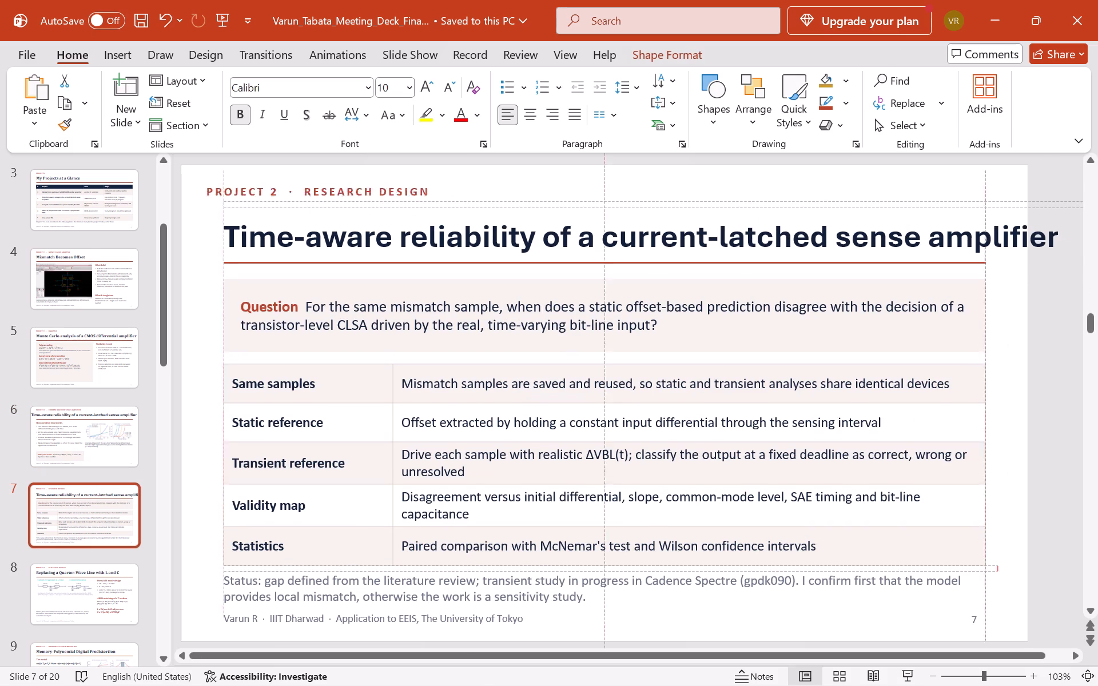
pyautogui.moveTo(946, 198); pyautogui.dragTo(978, 202)
pyautogui.click(980, 220)
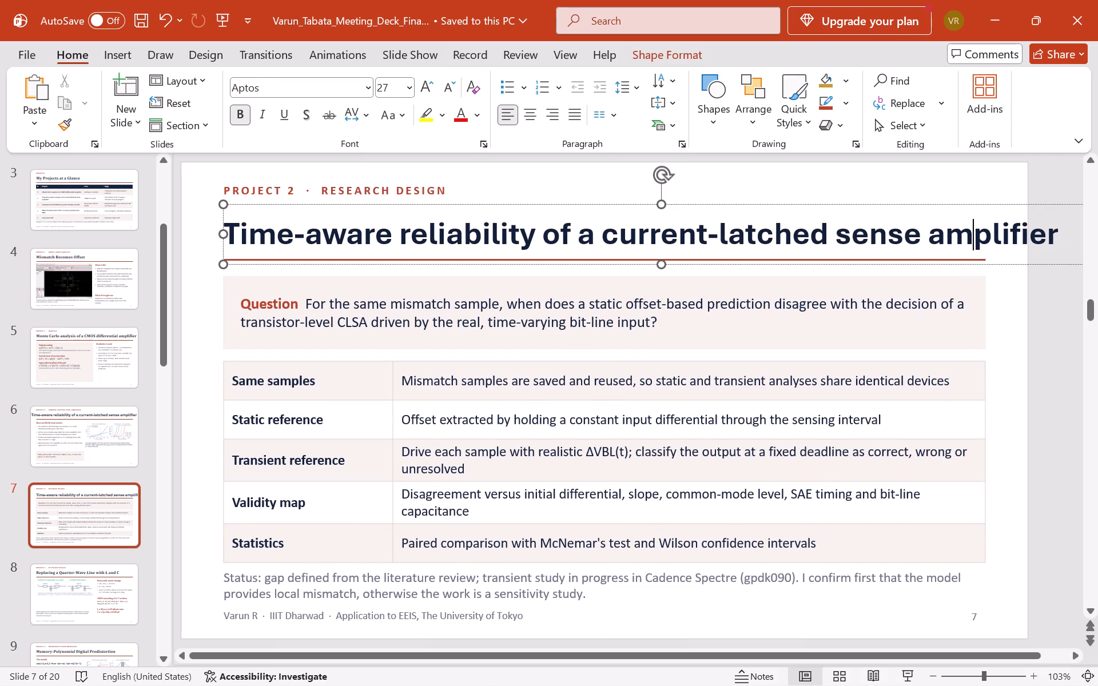
pyautogui.moveTo(983, 204); pyautogui.dragTo(956, 202)
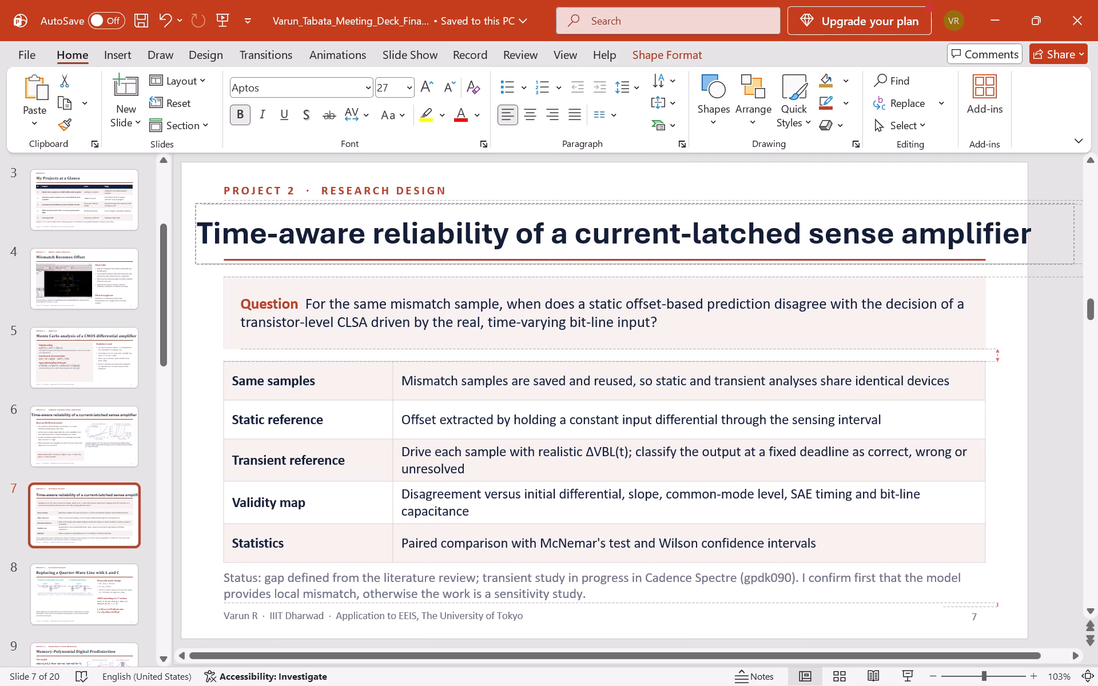
pyautogui.moveTo(956, 202); pyautogui.dragTo(950, 202)
pyautogui.click(1038, 373)
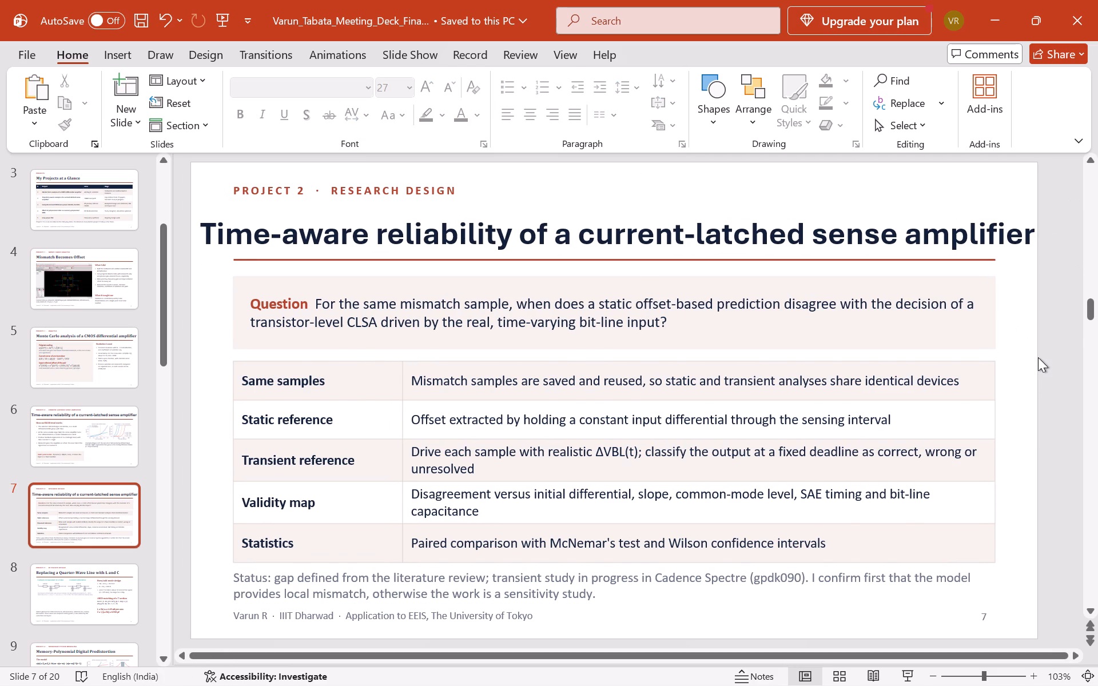
# Check the Project 3 title in the research activities deck against slide 8's title in the meeting deck.
pyautogui.scroll(-1, 1038, 357)
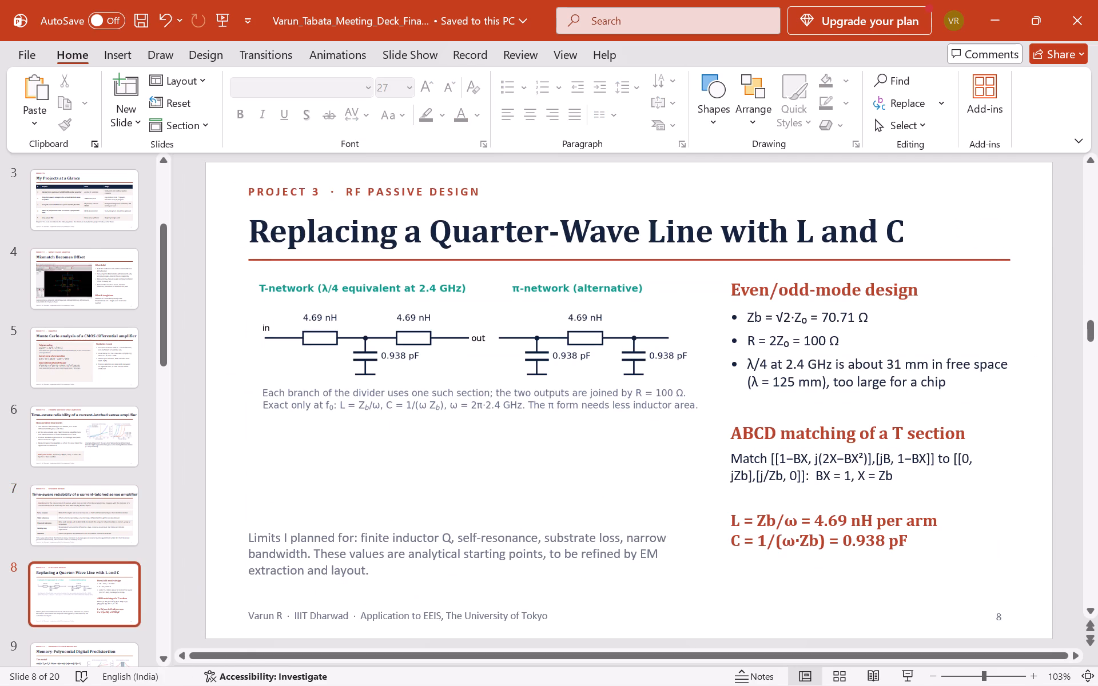
pyautogui.click(853, 238)
pyautogui.hotkey('alt', 'Tab')
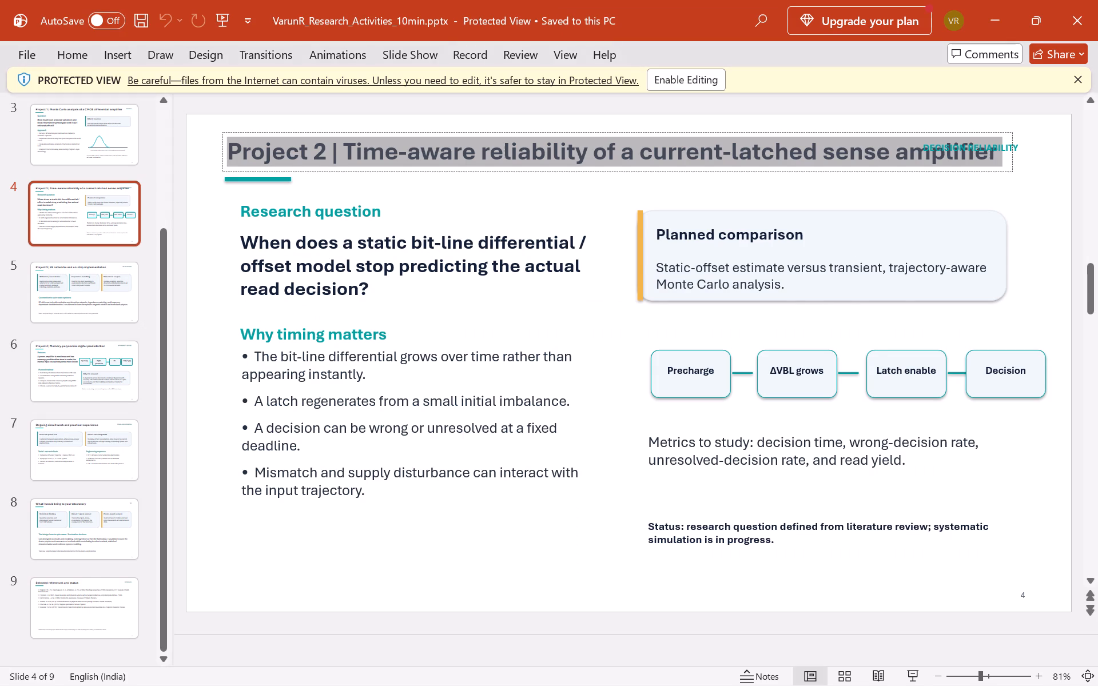
pyautogui.scroll(-1, 851, 237)
pyautogui.click(619, 155)
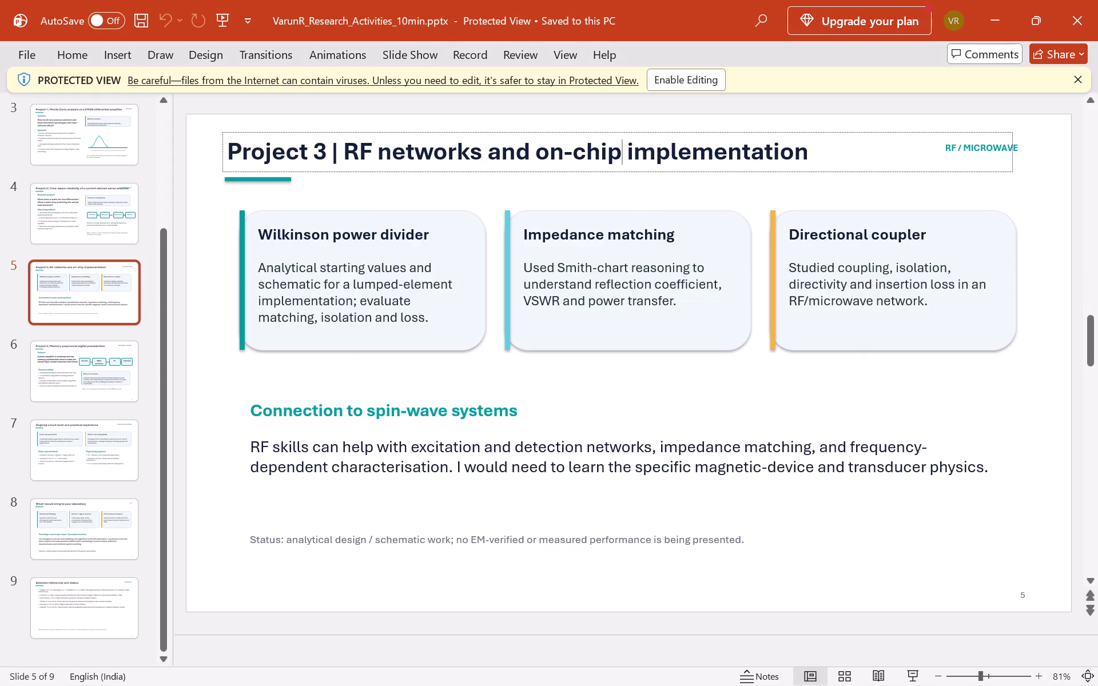
pyautogui.hotkey('alt', 'Tab')
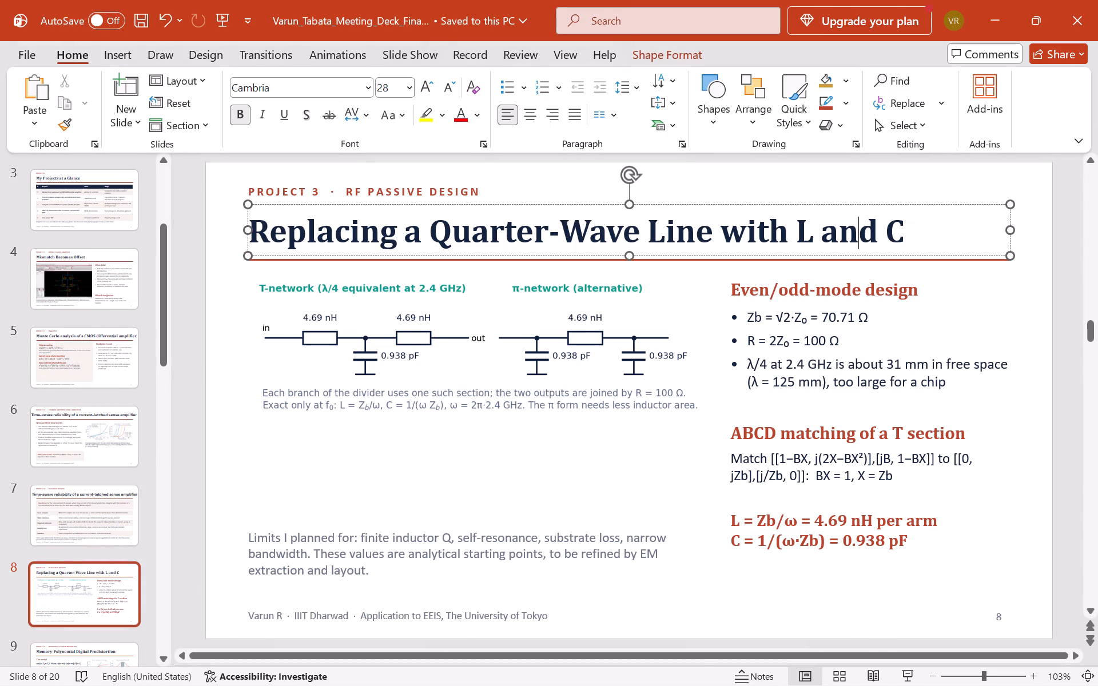
# Replace slide 8's title with "Lumped-element Wilkinson power divider, 2.4 GHz", copied from the project 3 row of slide 3's projects table.
pyautogui.scroll(-1, 795, 342)
pyautogui.scroll(1, 795, 342)
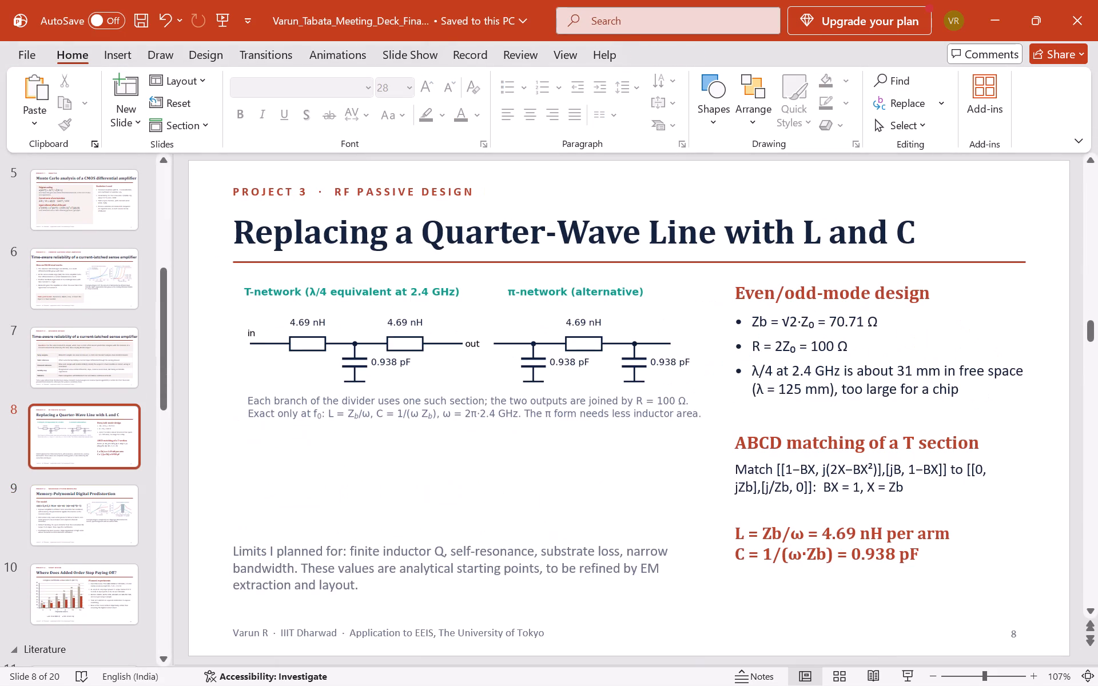
pyautogui.scroll(-1, 795, 342)
pyautogui.scroll(9, 795, 342)
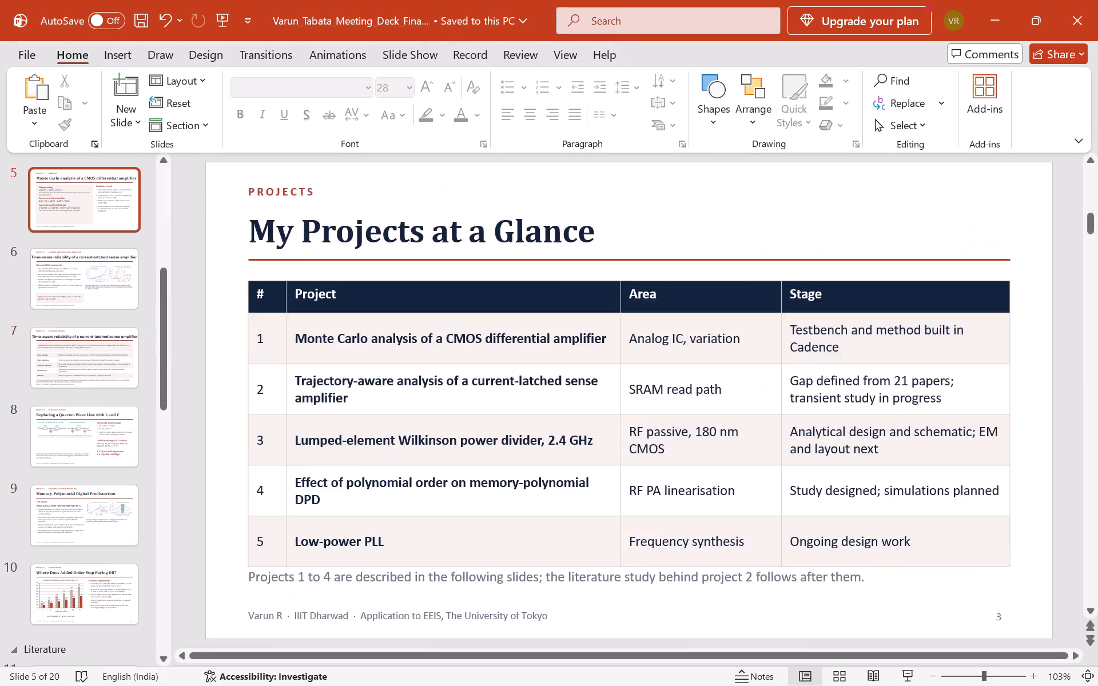
pyautogui.scroll(2, 780, 316)
pyautogui.scroll(-5, 780, 316)
pyautogui.scroll(3, 780, 316)
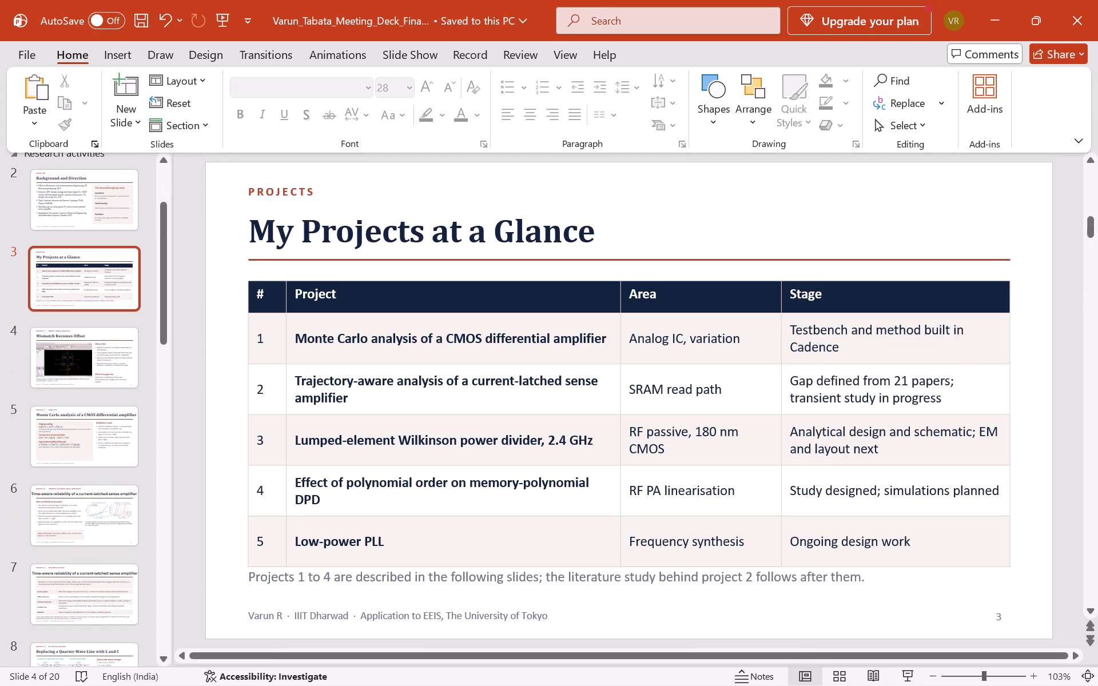
pyautogui.click(486, 445)
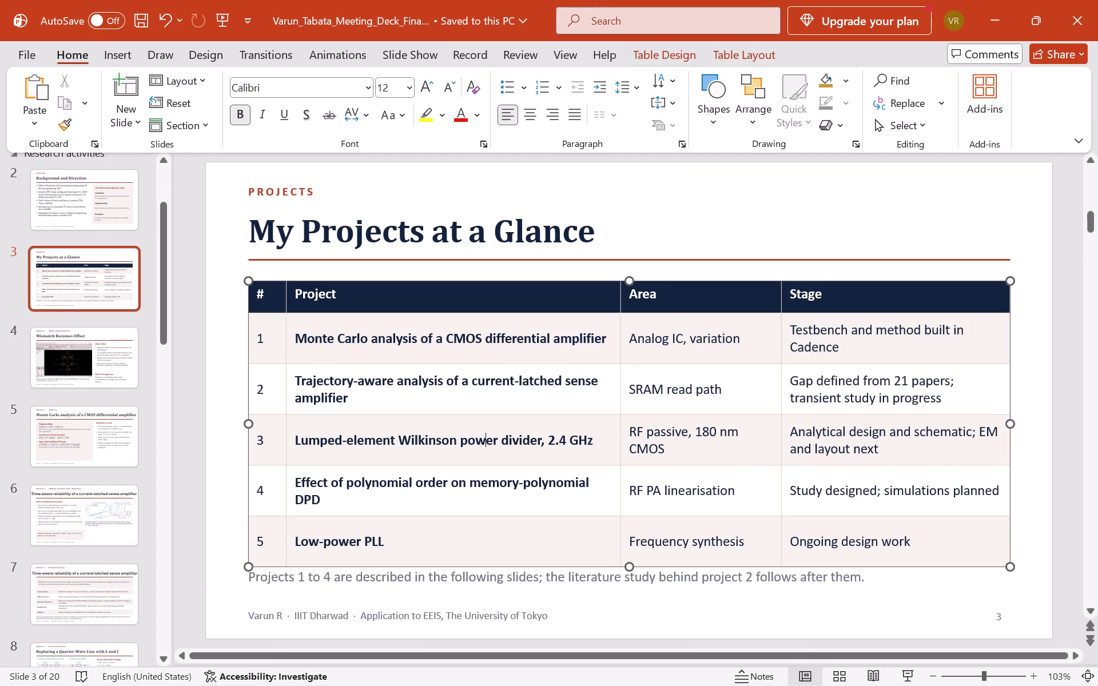
pyautogui.moveTo(593, 440); pyautogui.dragTo(328, 431)
pyautogui.hotkey('ctrl', 'c')
pyautogui.hotkey('alt', 'Tab')
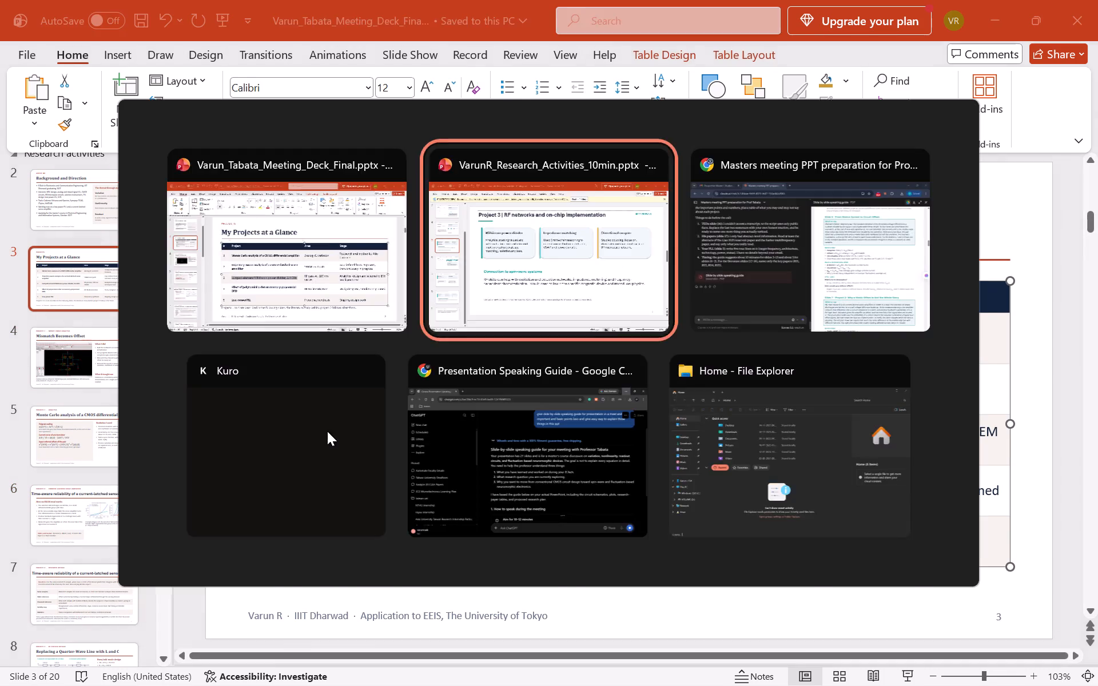
pyautogui.hotkey('alt', 'Tab')
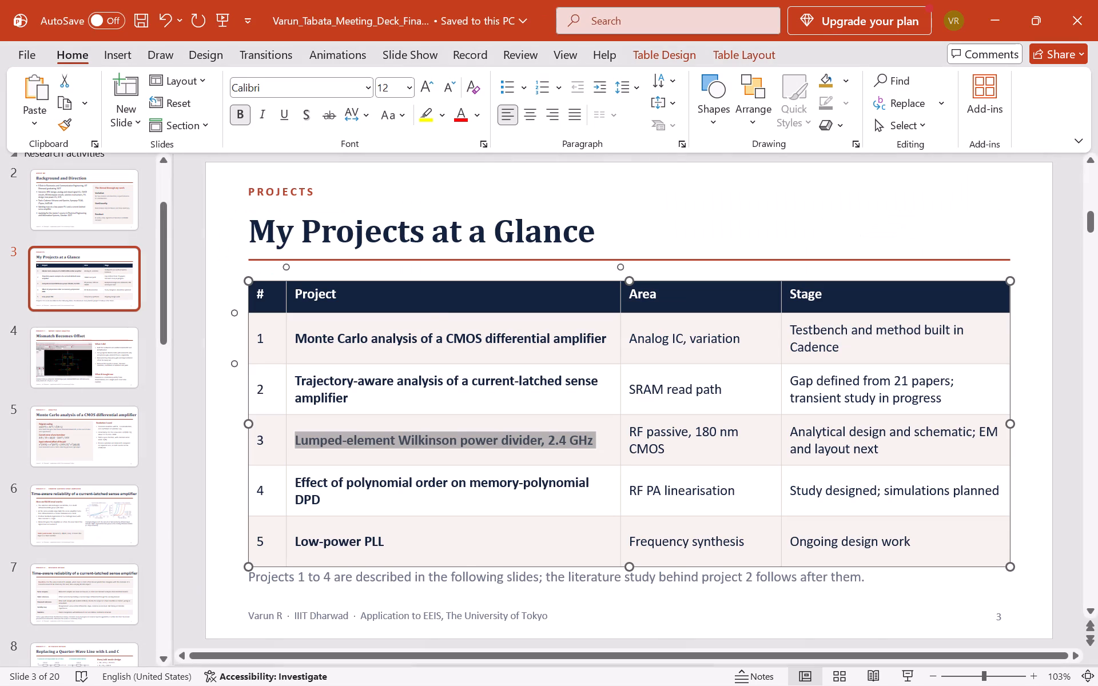
pyautogui.scroll(-5, 593, 366)
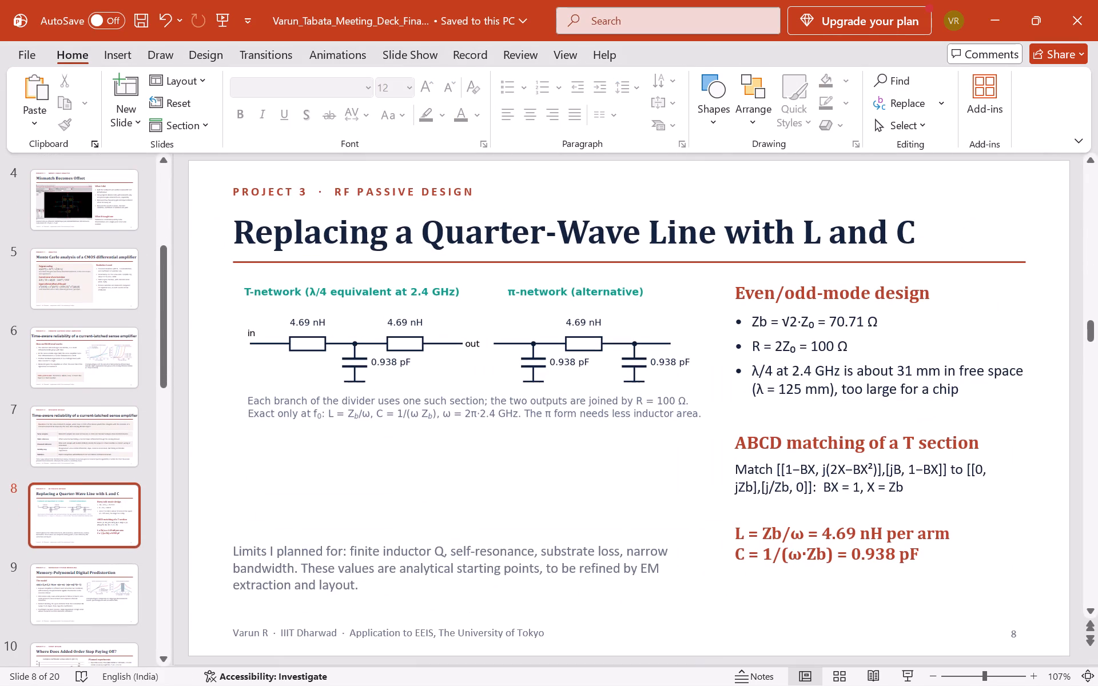
pyautogui.click(618, 233)
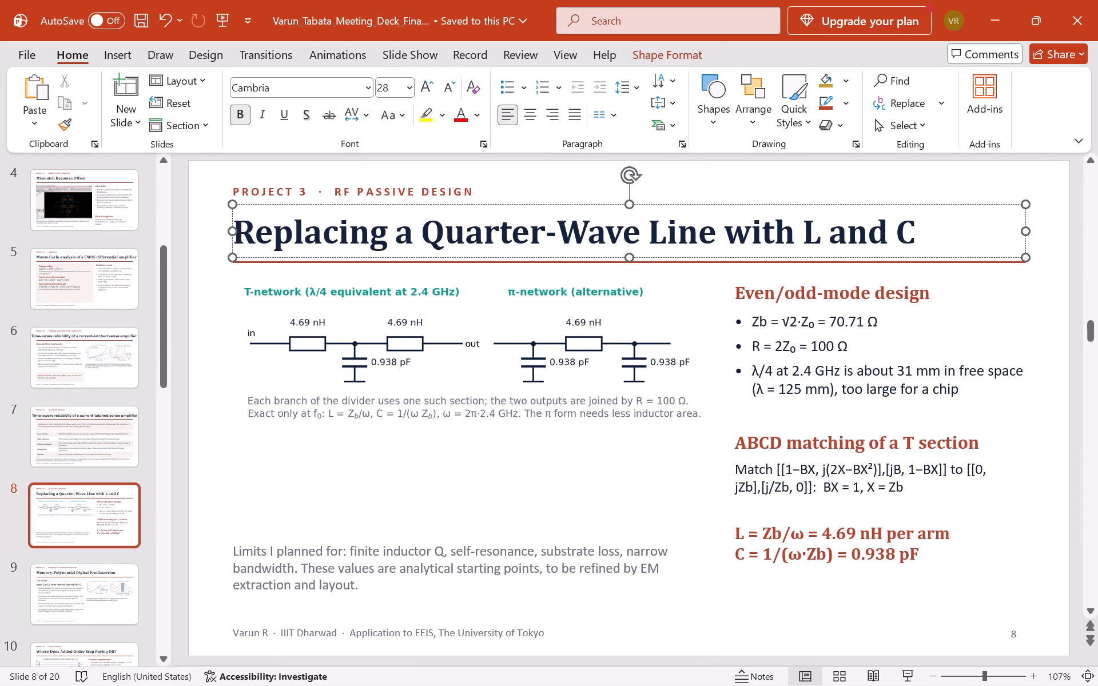
pyautogui.hotkey('ctrl', 'a')
pyautogui.hotkey('ctrl', 'v')
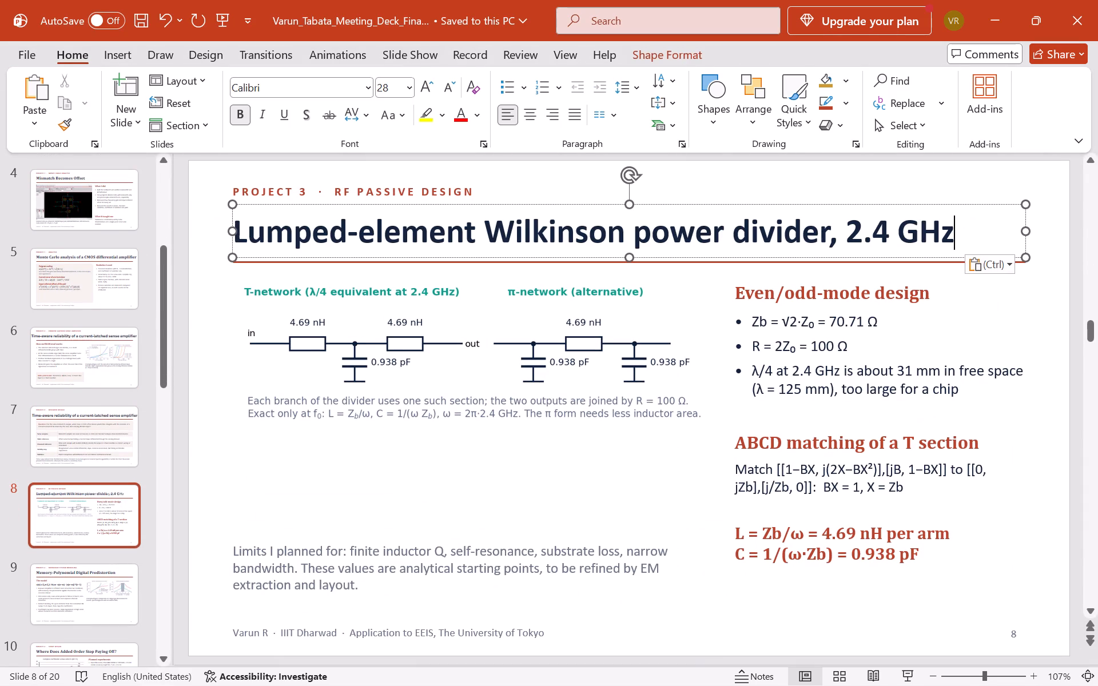
pyautogui.click(1055, 393)
pyautogui.scroll(-1, 1053, 393)
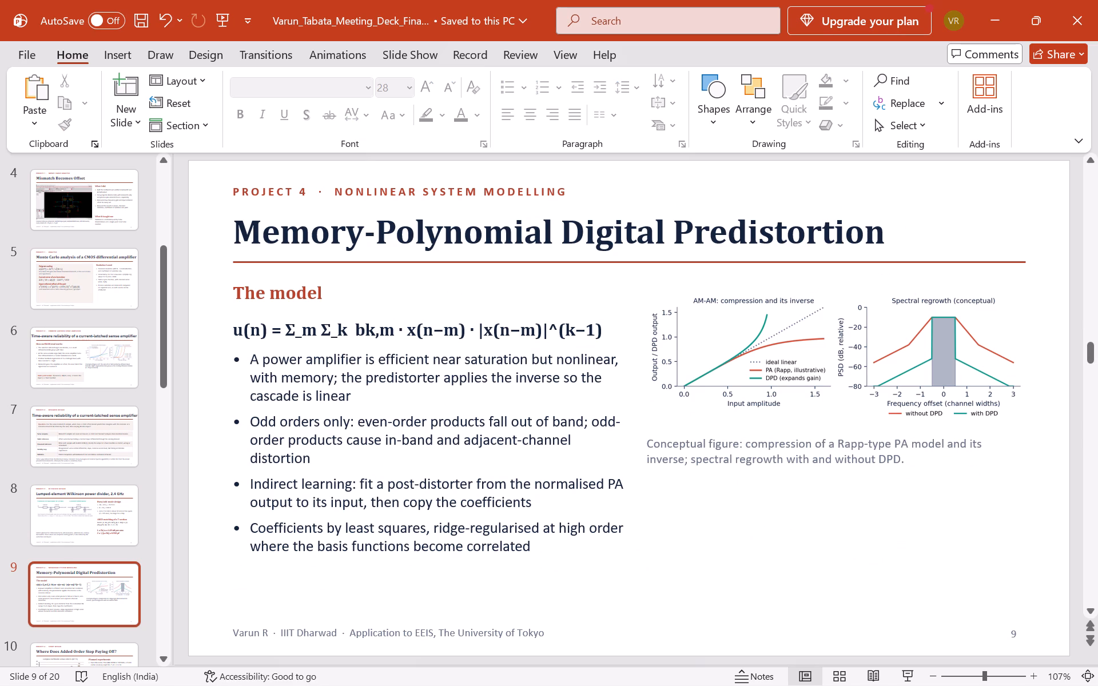
pyautogui.scroll(2, 842, 272)
pyautogui.scroll(-10, 842, 272)
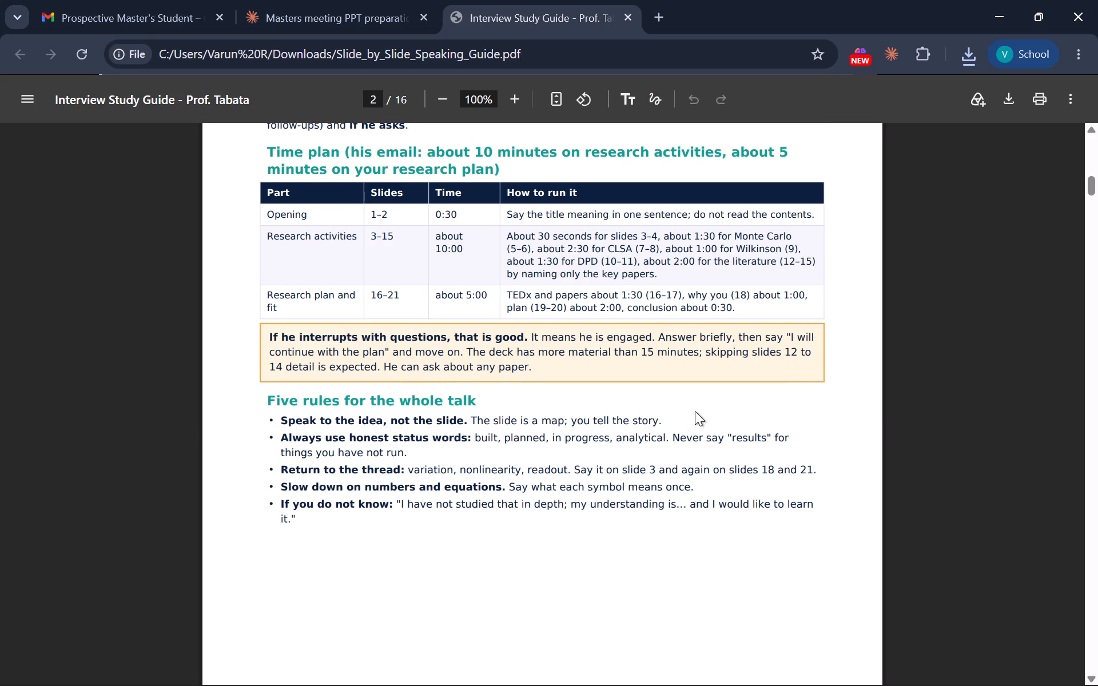
pyautogui.scroll(-8, 695, 411)
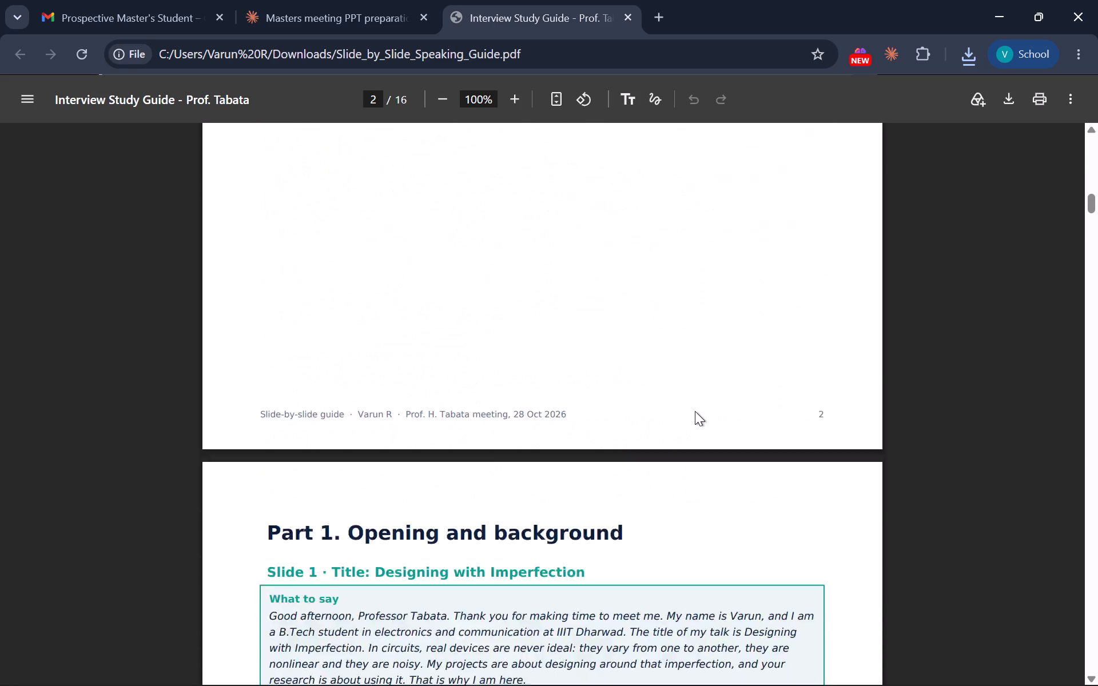
pyautogui.scroll(-3, 694, 411)
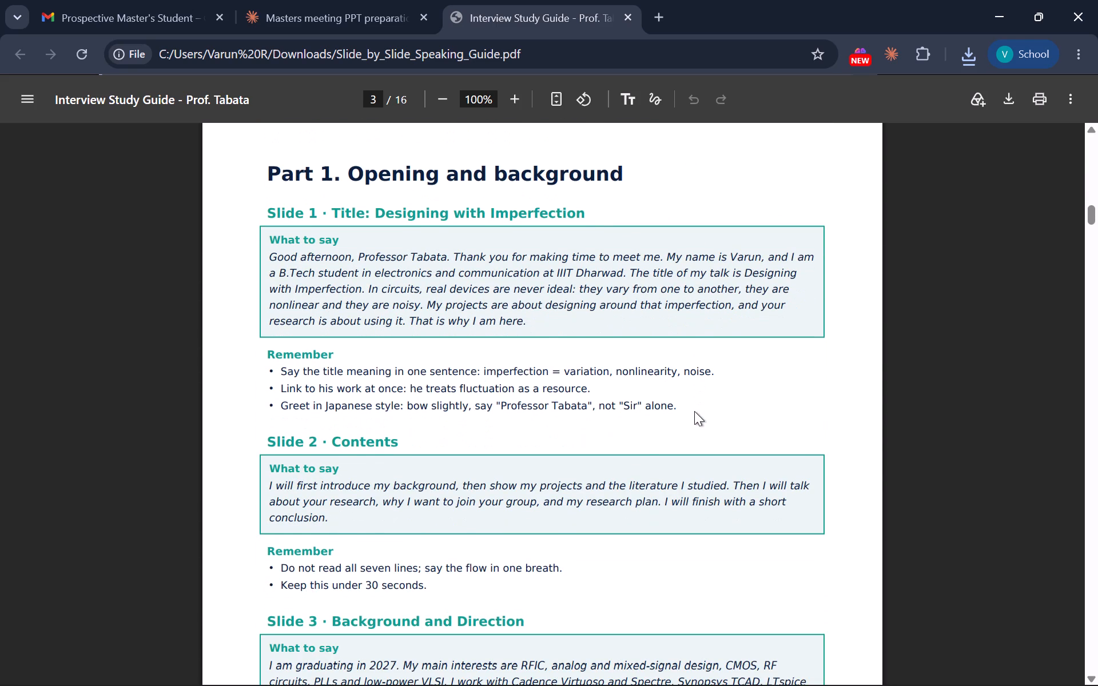
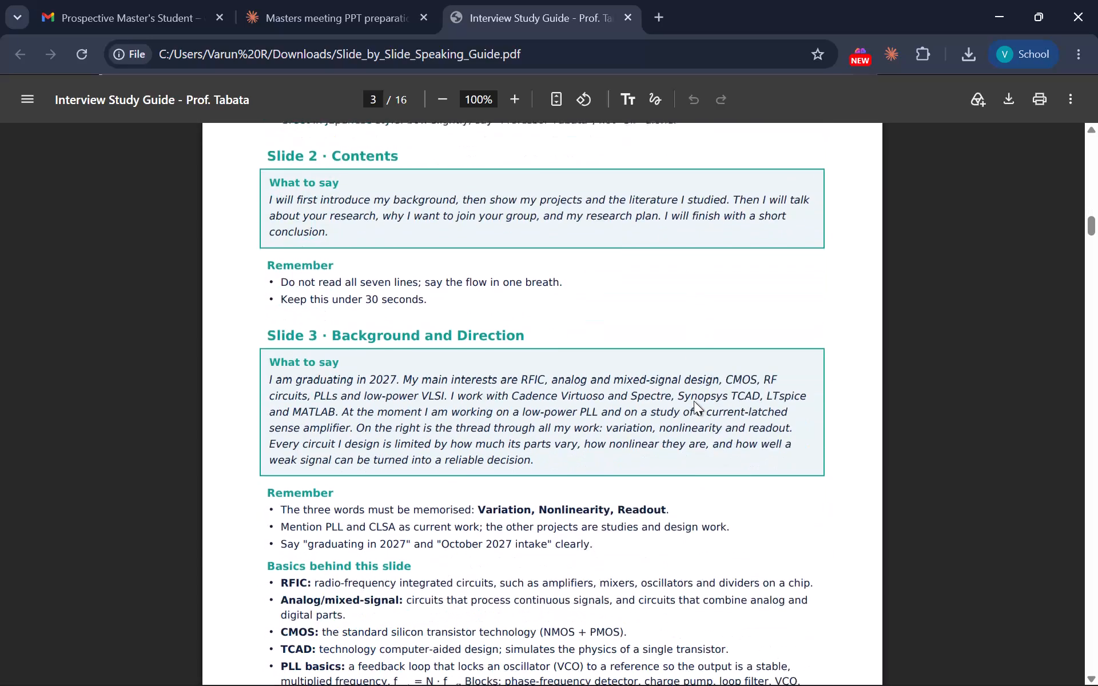
# Read the speaking guide's scripts, reminders and basics for slides 3 and 4 and for slide 5, Project 1: Mismatch Becomes Offset.
pyautogui.scroll(-2, 694, 401)
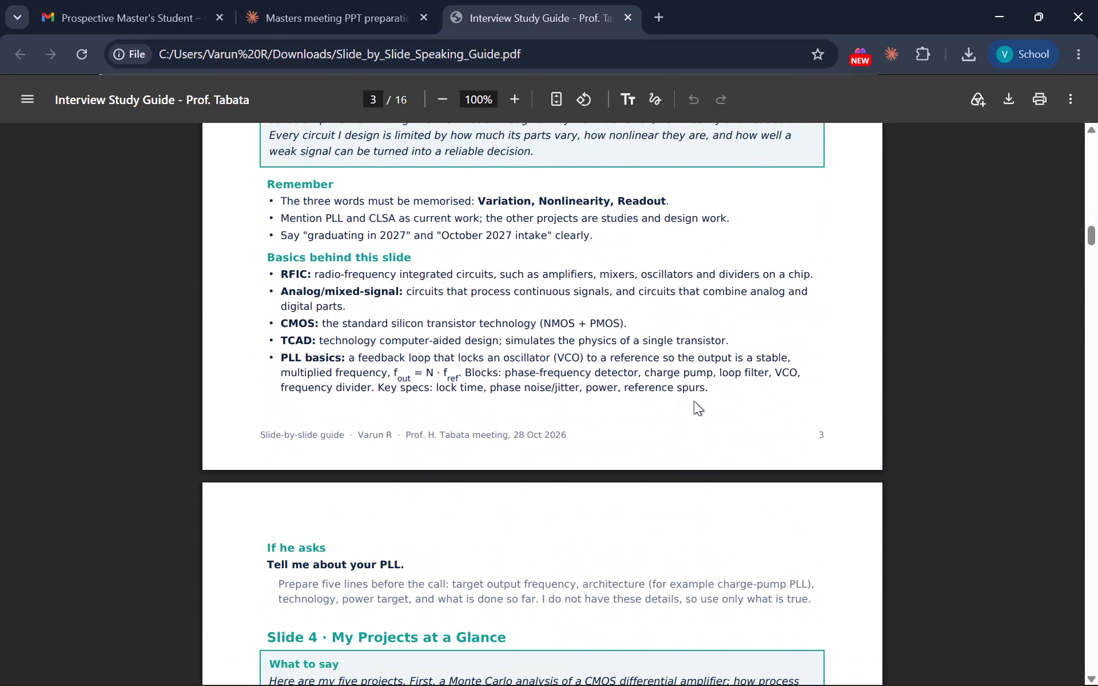
pyautogui.scroll(-2, 694, 401)
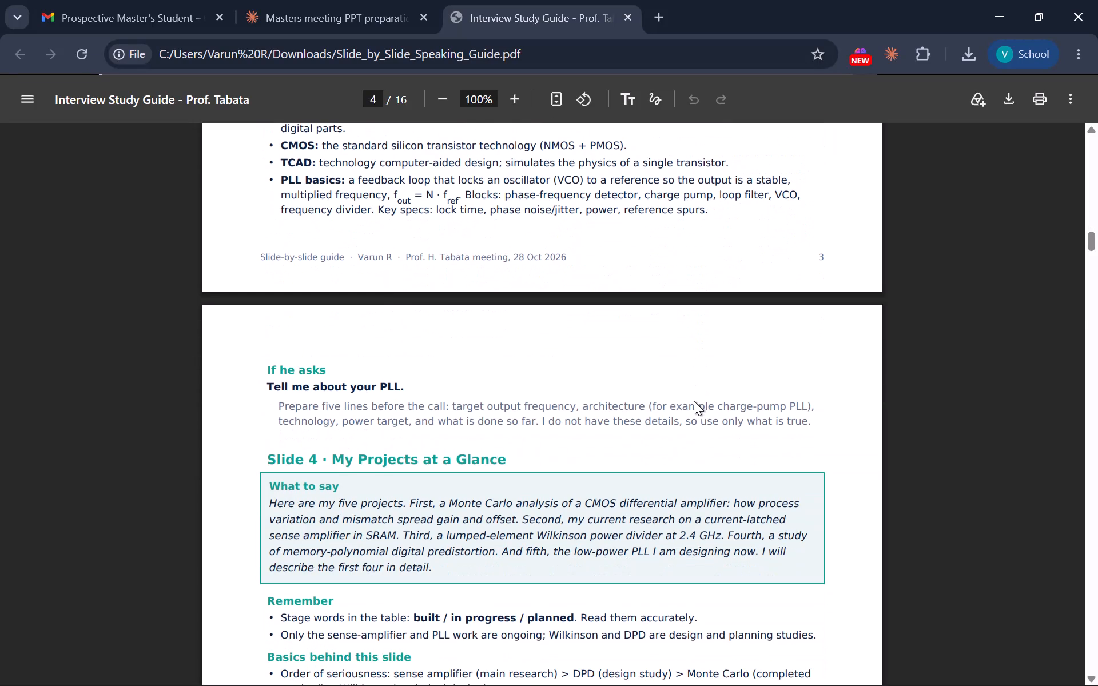
pyautogui.scroll(-2, 694, 401)
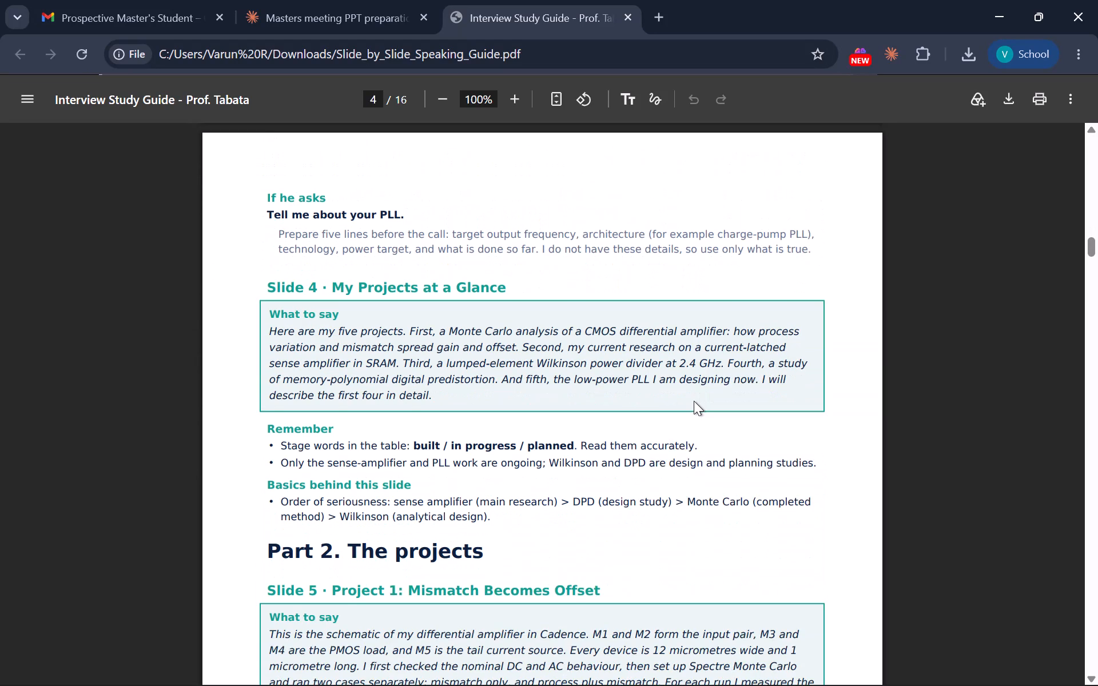
pyautogui.scroll(-1, 694, 401)
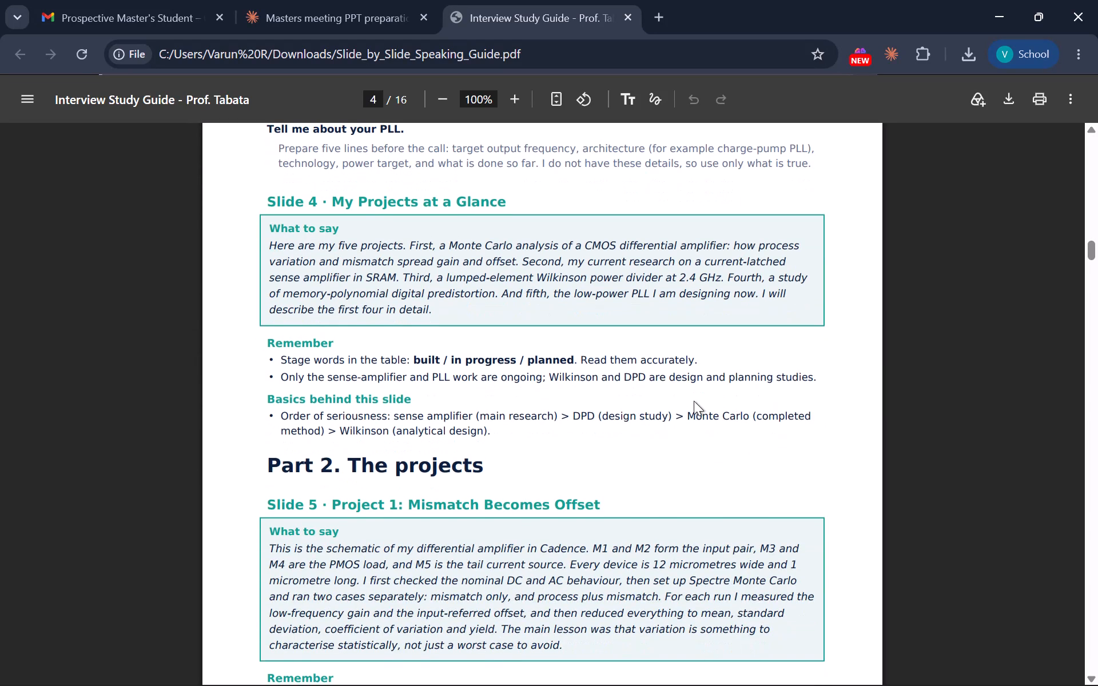
pyautogui.scroll(-4, 694, 401)
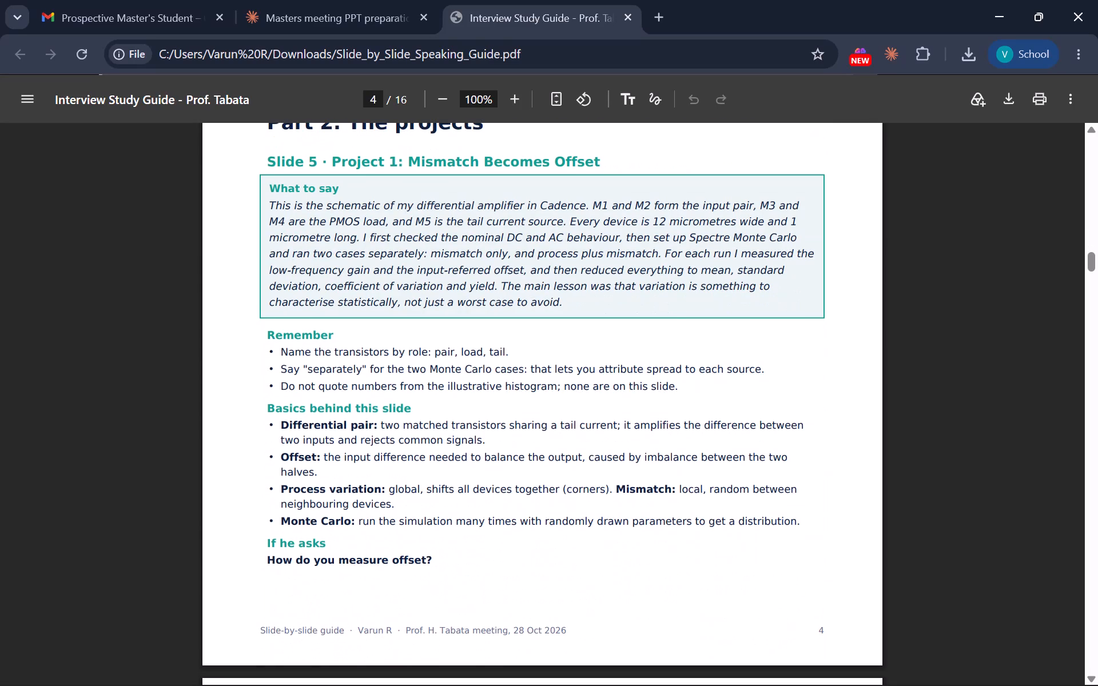
# Switch to the meeting deck in PowerPoint and review its closing slides backwards from the conclusion to slide 17, Why I Want to Join Your Group.
pyautogui.click(730, 651)
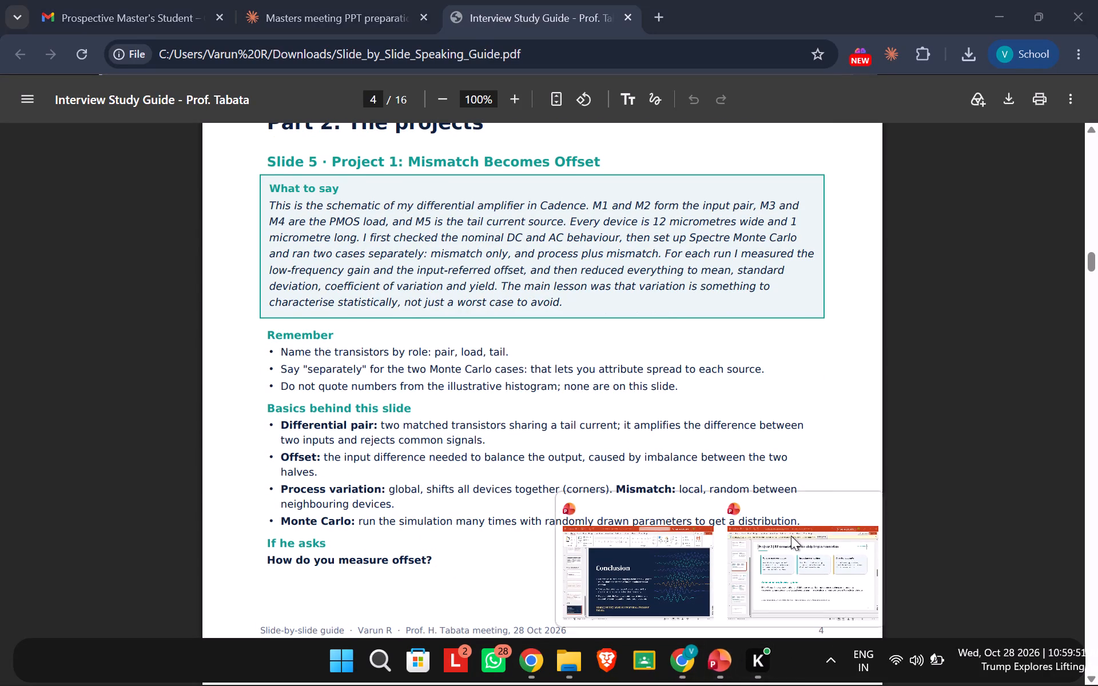
pyautogui.click(623, 559)
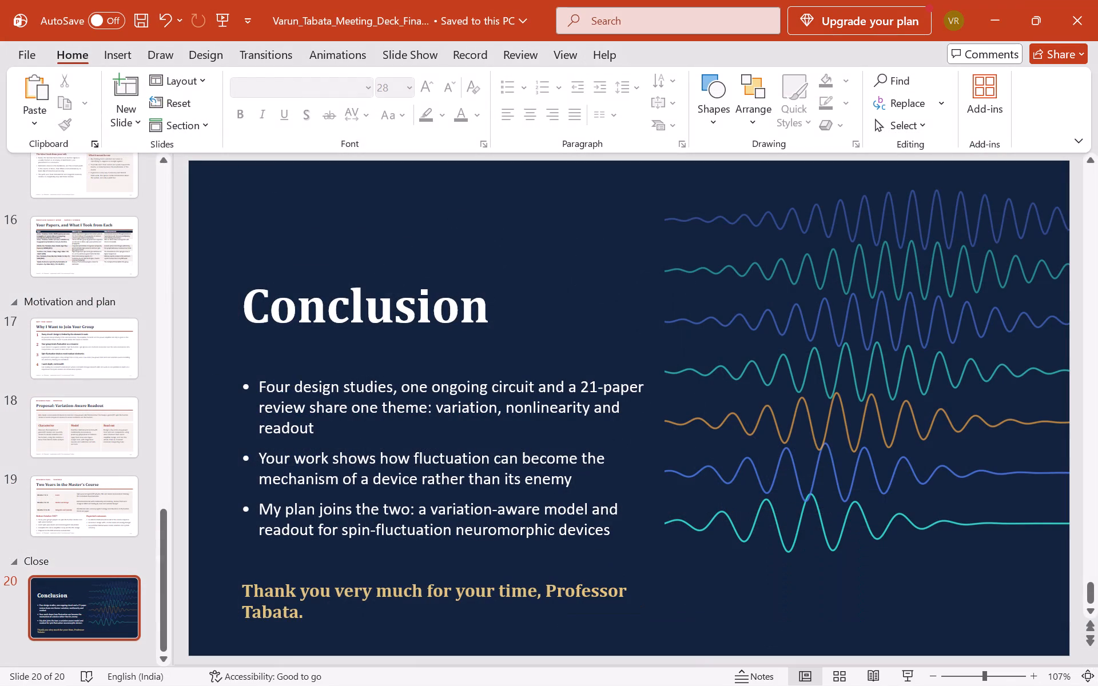
pyautogui.scroll(-3, 651, 459)
pyautogui.scroll(2, 651, 459)
pyautogui.scroll(-2, 651, 459)
pyautogui.scroll(1, 651, 459)
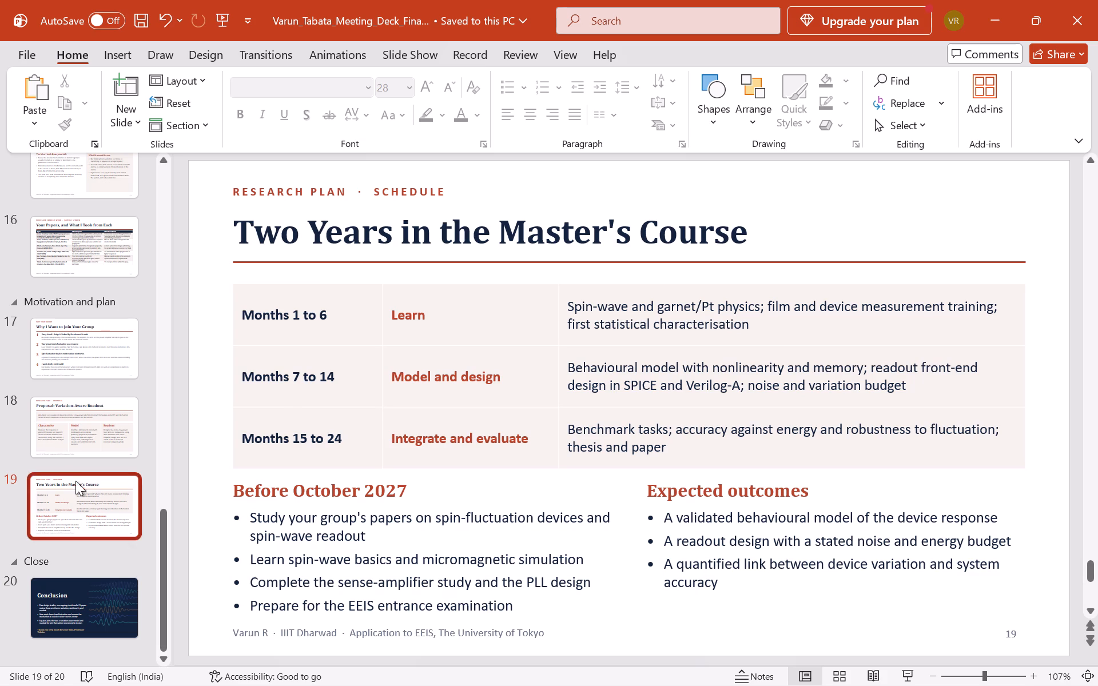
pyautogui.click(77, 435)
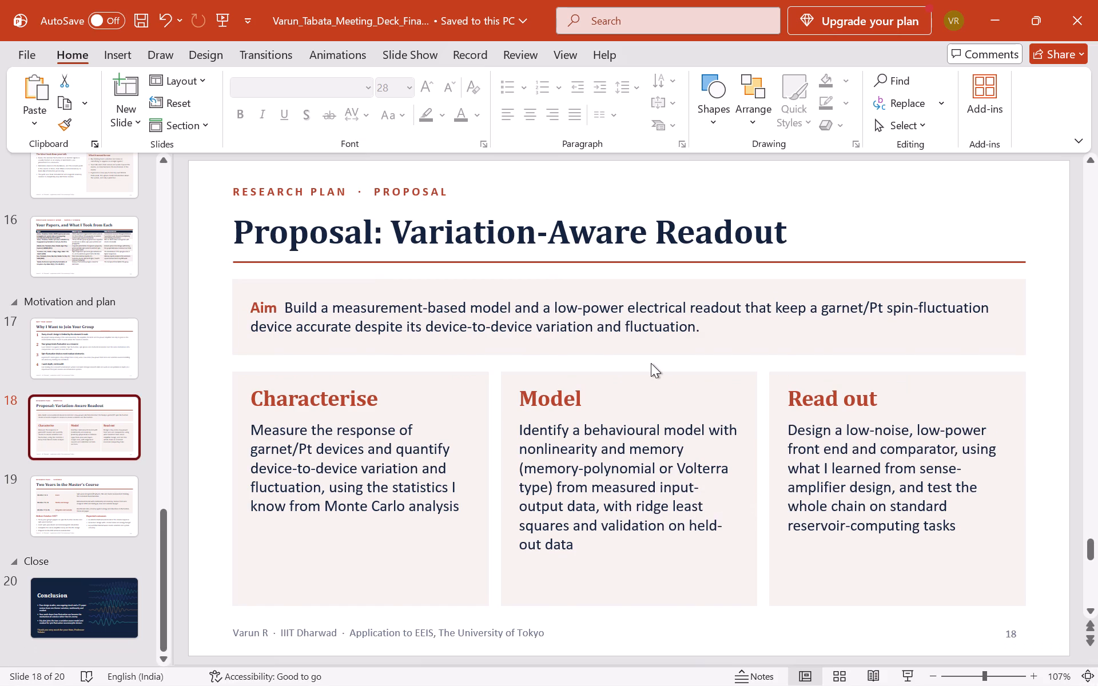
pyautogui.scroll(1, 651, 363)
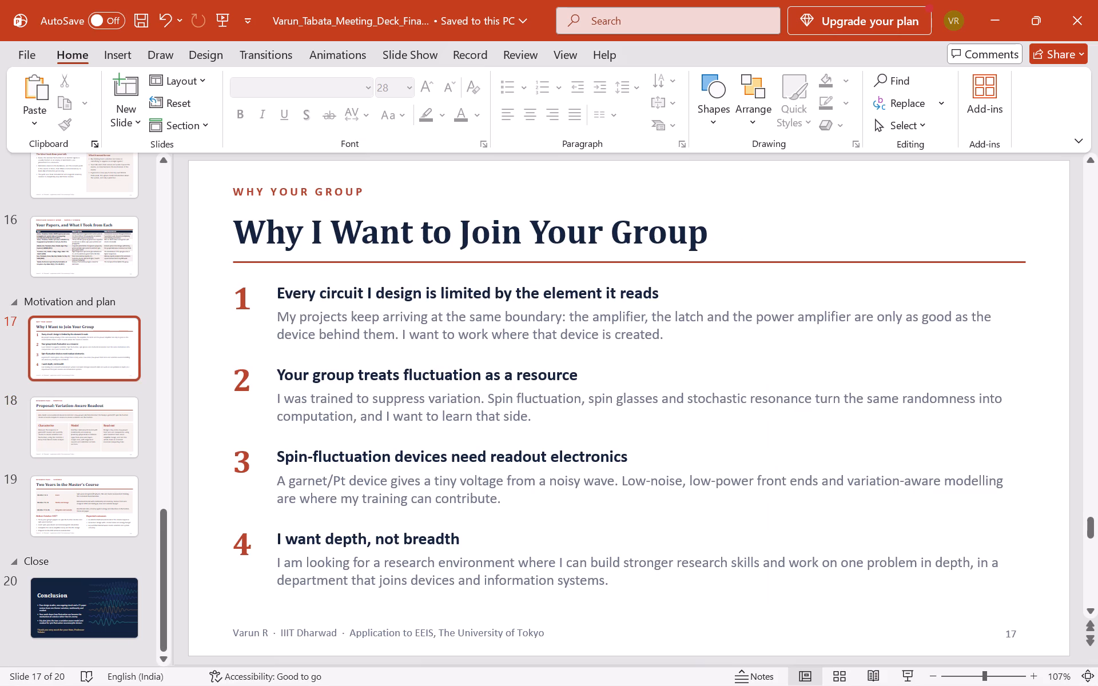
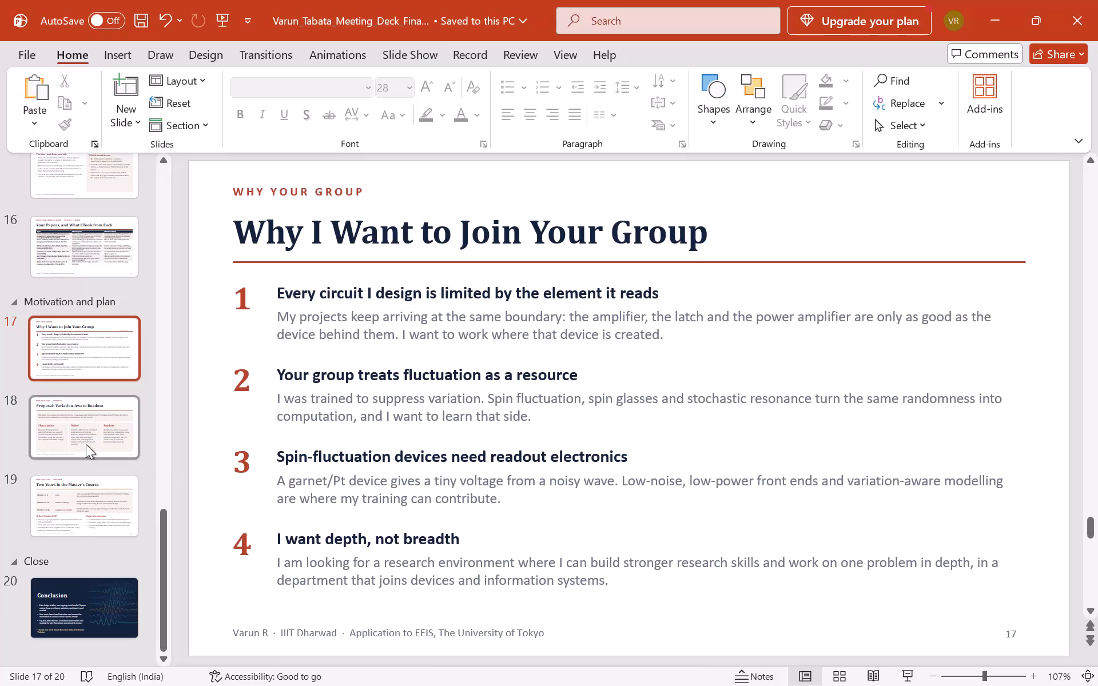
# Review slide 18, Proposal: Variation-Aware Readout.
pyautogui.click(86, 444)
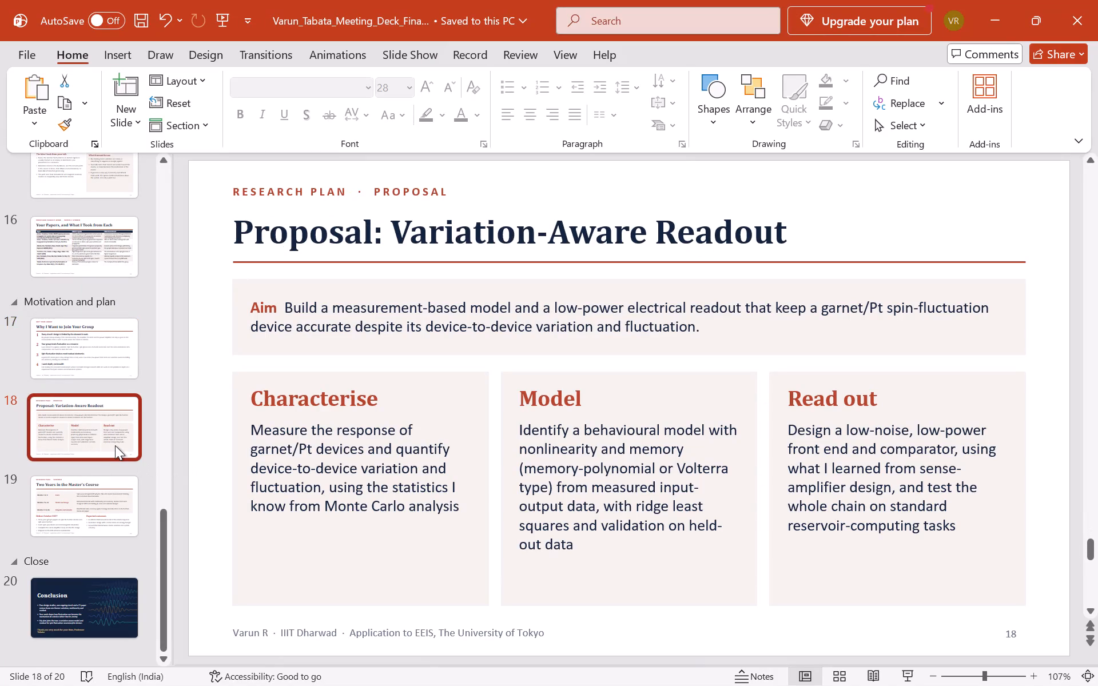
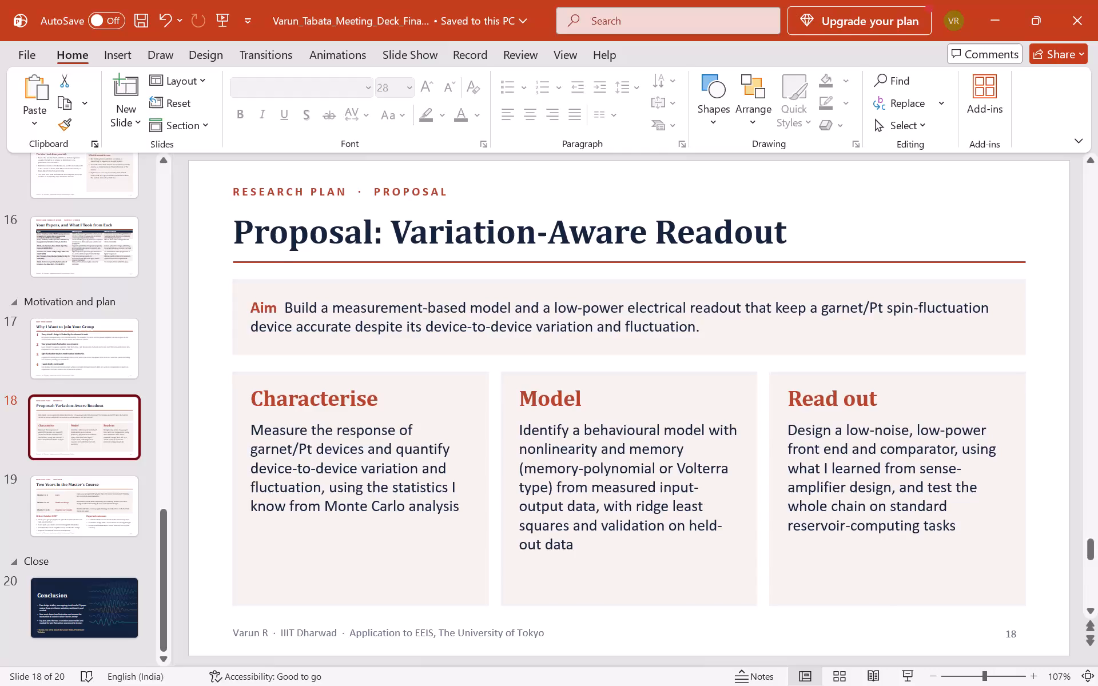
# In the schedule table on slide 19, clear the month range from the Integrate and evaluate row, leaving the word Months.
pyautogui.press('Down')
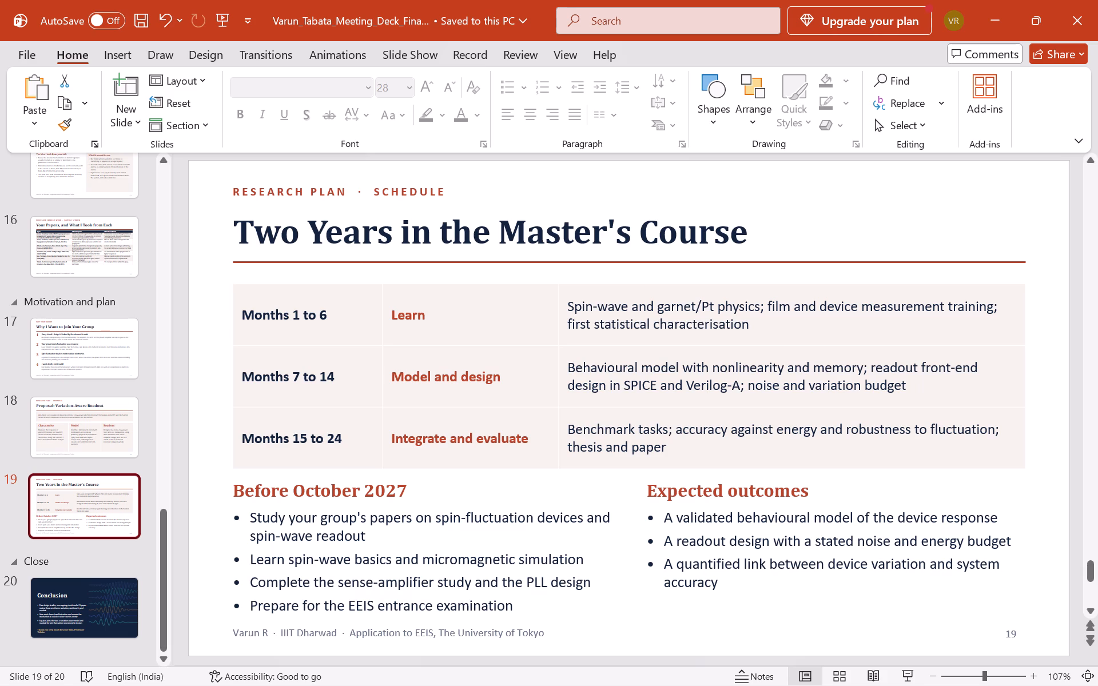
pyautogui.click(349, 435)
pyautogui.press('BackSpace')
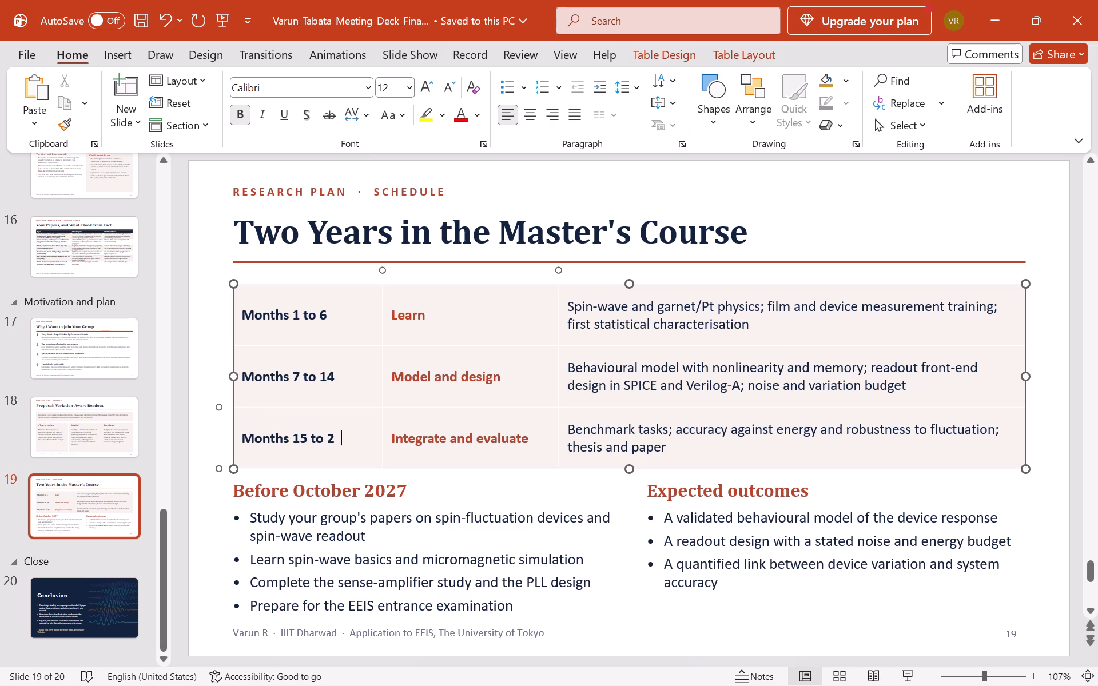
pyautogui.press('BackSpace')
pyautogui.press('BackSpace')
pyautogui.press('BackSpace')
pyautogui.press('BackSpace')
pyautogui.press('BackSpace')
pyautogui.press('BackSpace')
pyautogui.press('BackSpace')
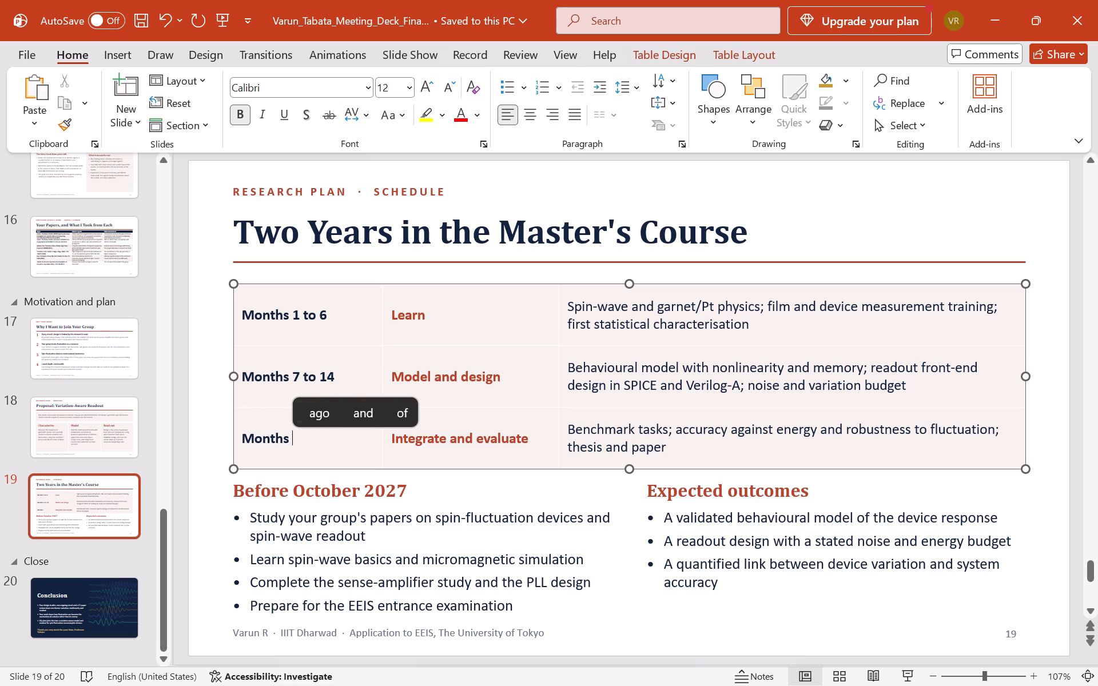
# Change the period of the Learn row in the schedule table to Months 1 to 4.
pyautogui.click(350, 366)
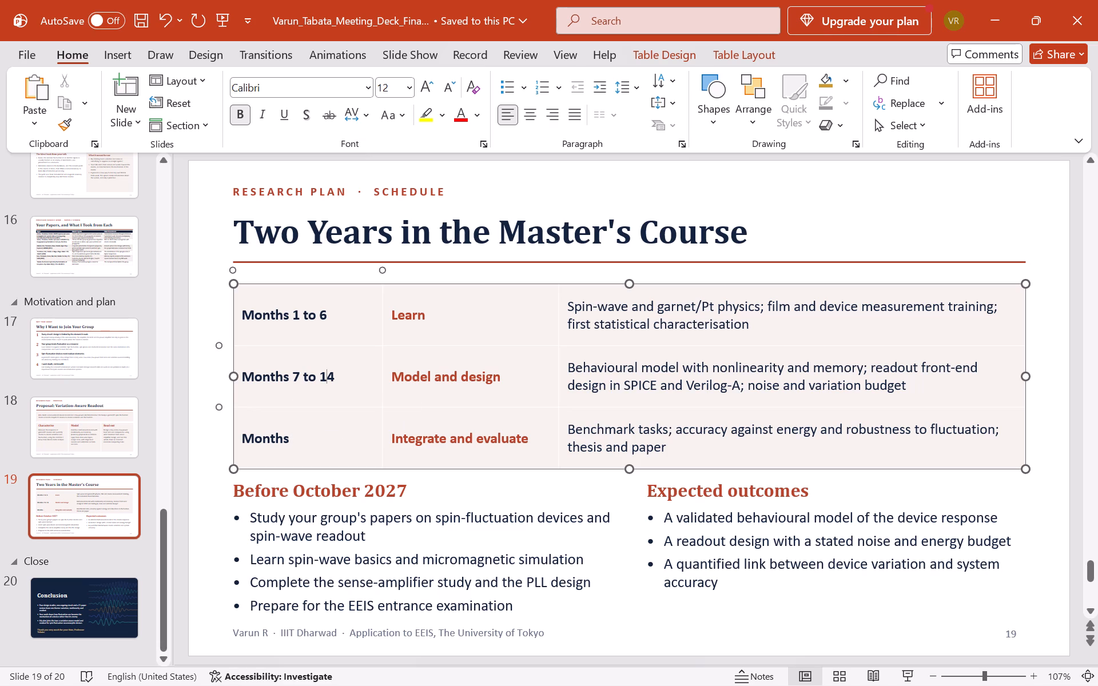
pyautogui.click(346, 374)
pyautogui.click(324, 310)
pyautogui.press('BackSpace')
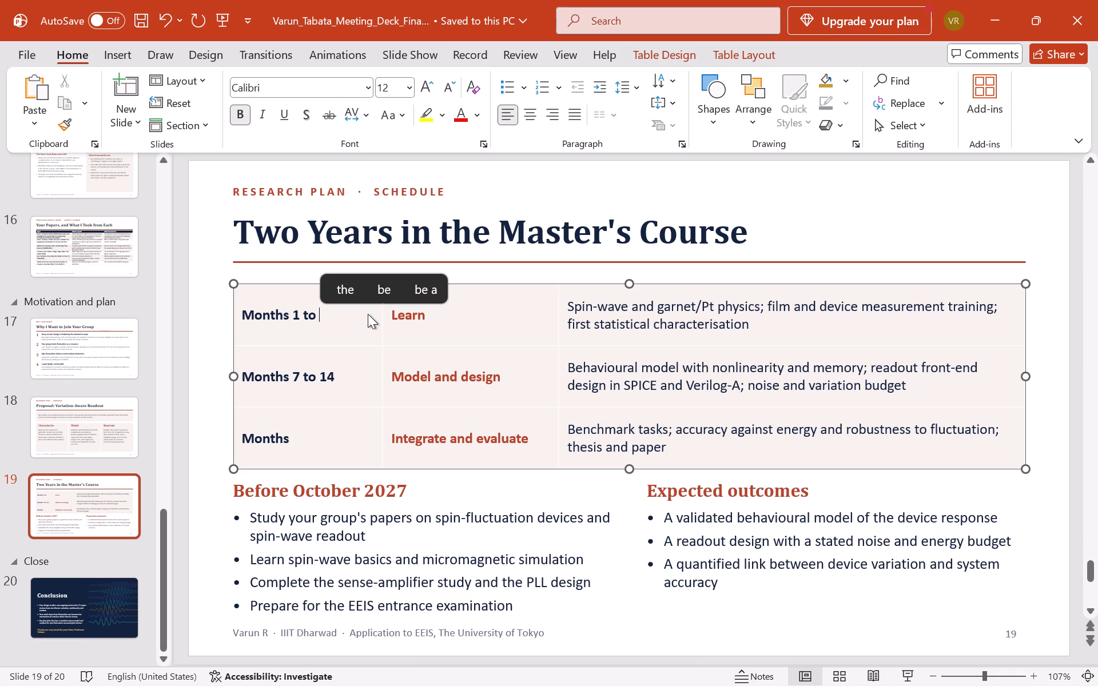
pyautogui.press('4')
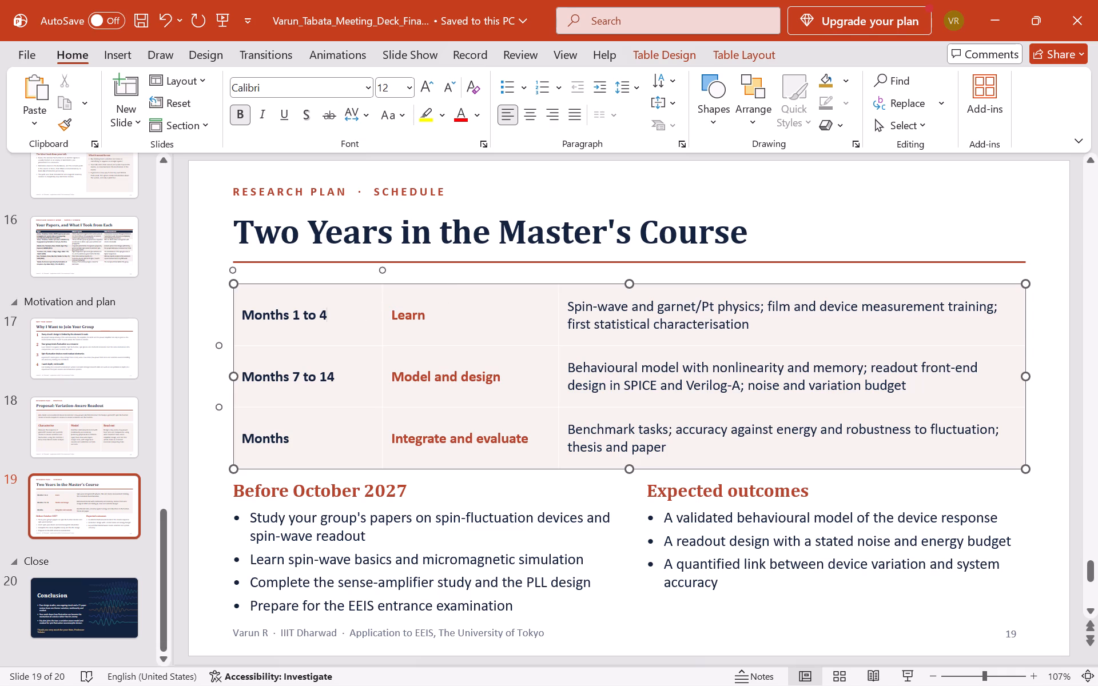
# Change the period of the Model and design row to Months 4 to 6.
pyautogui.click(296, 384)
pyautogui.press('Delete')
pyautogui.press('4')
pyautogui.press('Right')
pyautogui.press('Right')
pyautogui.press('Right')
pyautogui.press('Right')
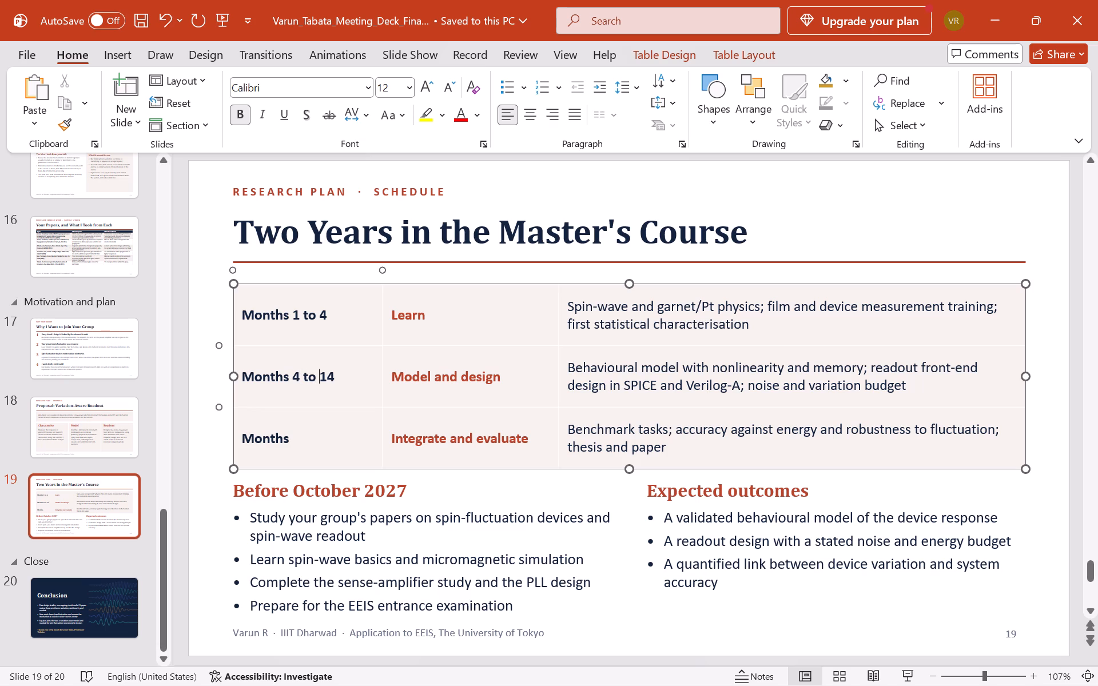
pyautogui.press('Delete')
pyautogui.press('Delete')
pyautogui.press('6')
# Set the period of the Integrate and evaluate row to Month 7.
pyautogui.click(325, 441)
pyautogui.press('7')
pyautogui.click(282, 440)
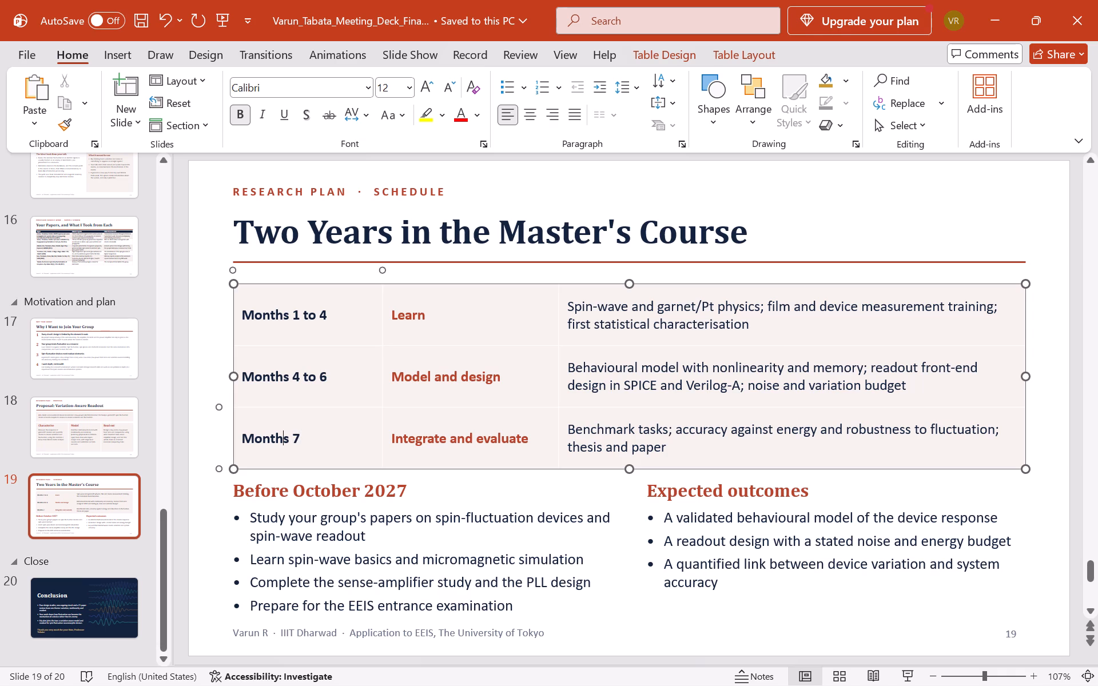
pyautogui.press('Delete')
pyautogui.click(1081, 450)
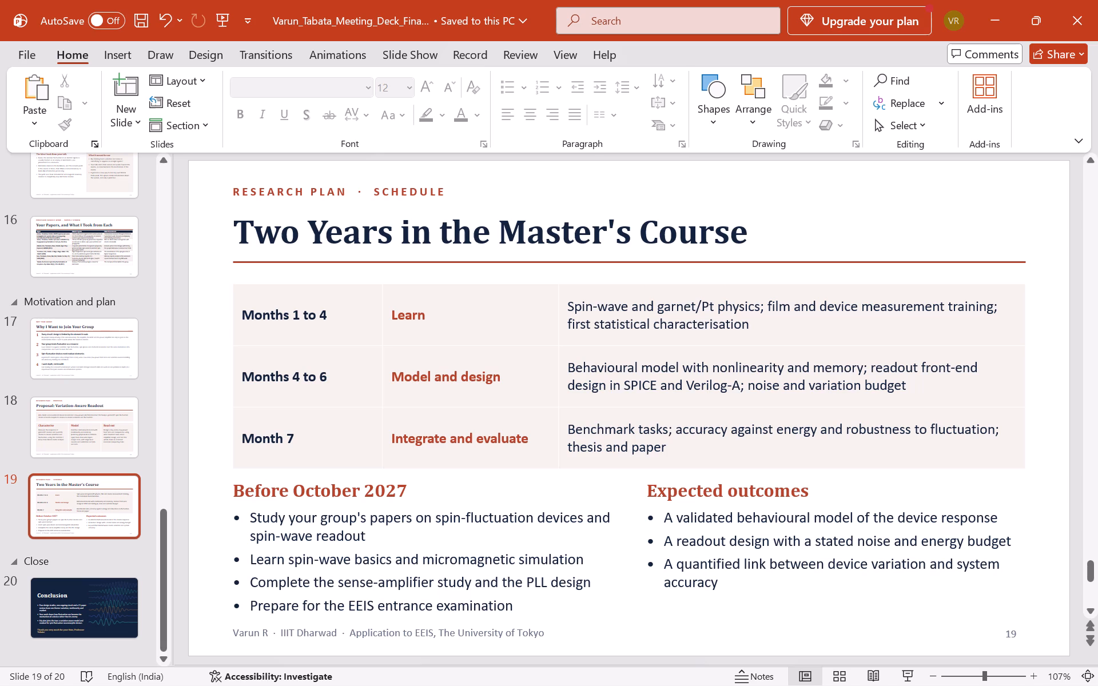
# Delete the bullet about preparing for the EEIS entrance examination from the Before October 2027 list.
pyautogui.click(528, 605)
pyautogui.moveTo(524, 605); pyautogui.dragTo(224, 598)
pyautogui.press('BackSpace')
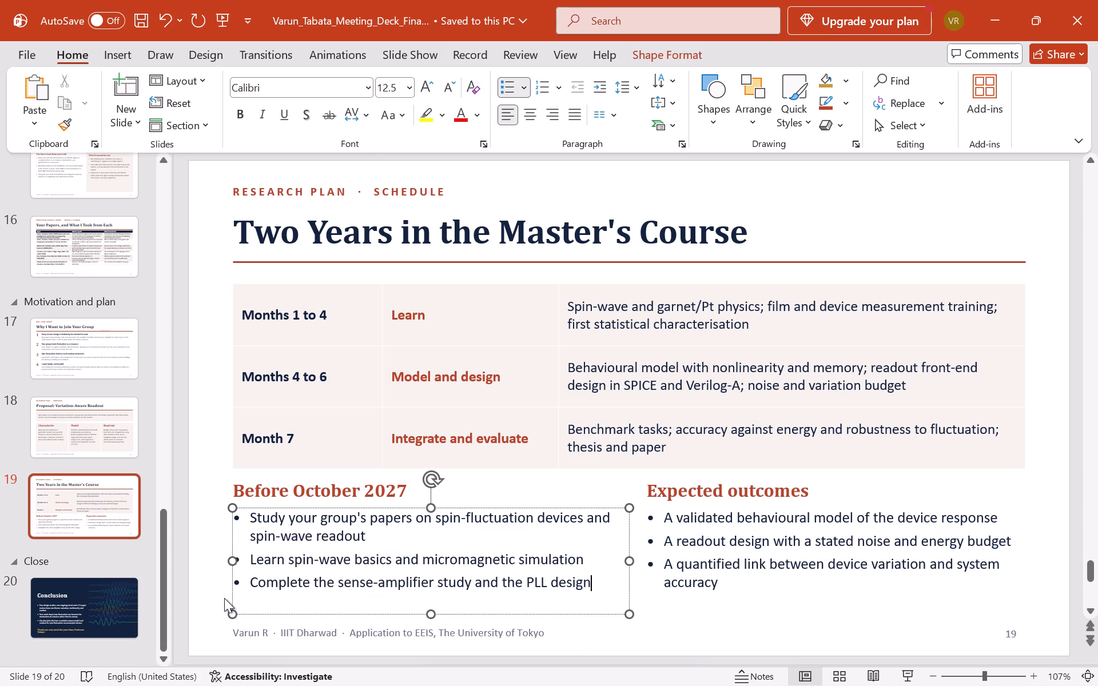
pyautogui.click(737, 634)
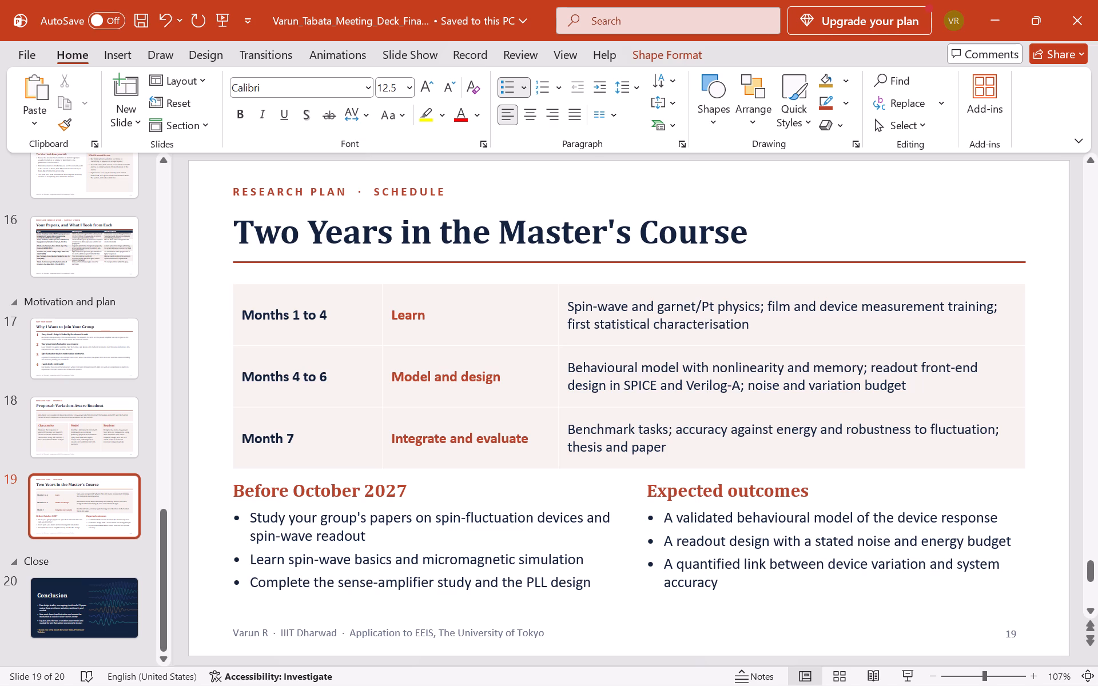
# Delete the three literature table slides covering Papers 1 to 7, Papers 8 to 14 and Papers 15 to 21.
pyautogui.click(121, 629)
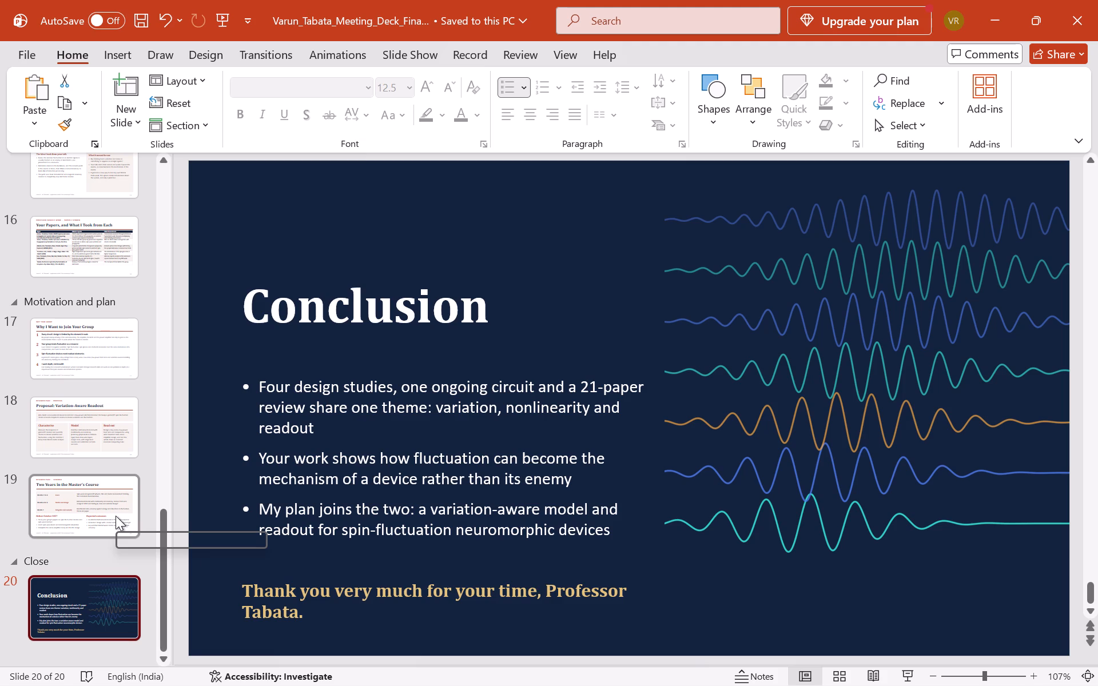
pyautogui.click(116, 516)
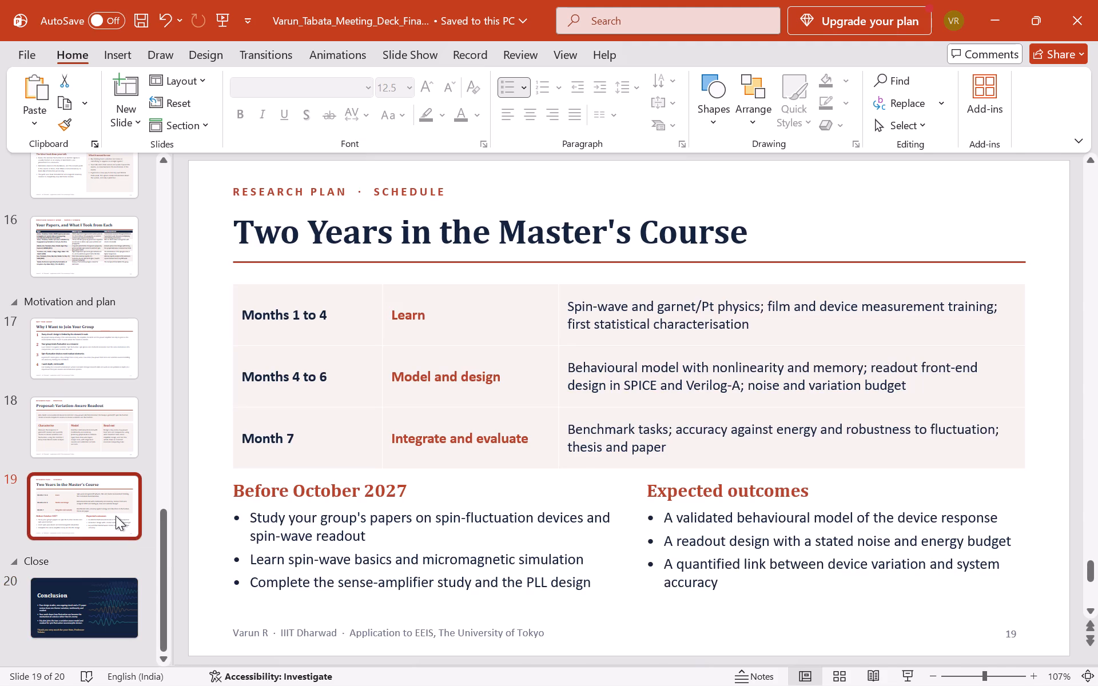
pyautogui.scroll(12, 174, 414)
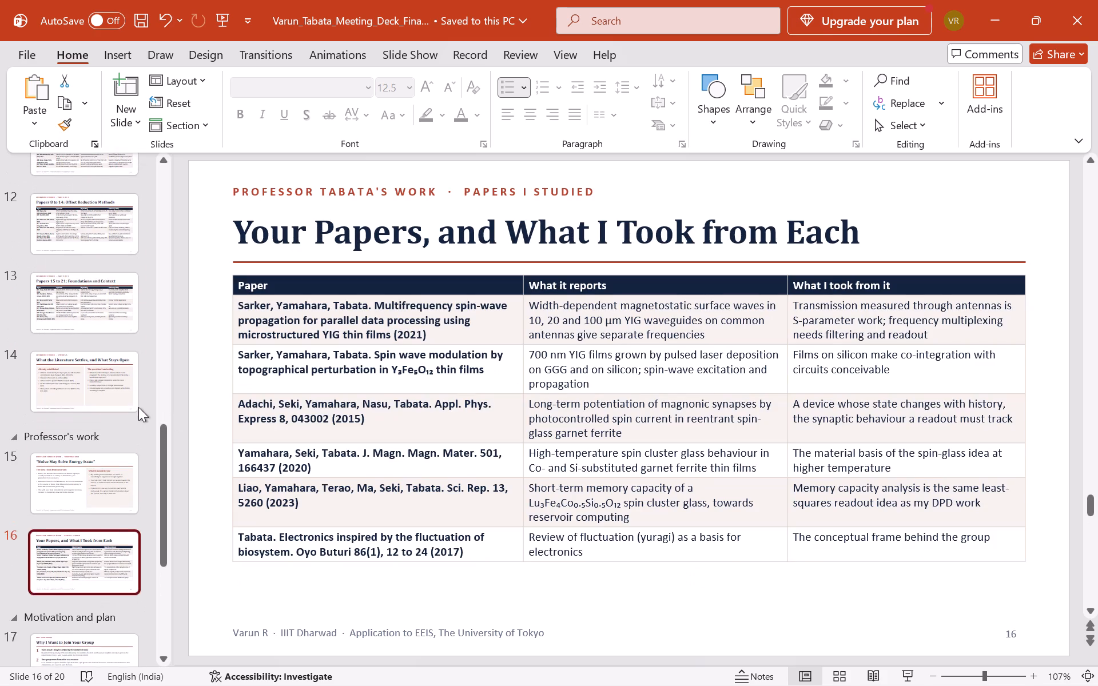
pyautogui.click(90, 270)
pyautogui.click(86, 298)
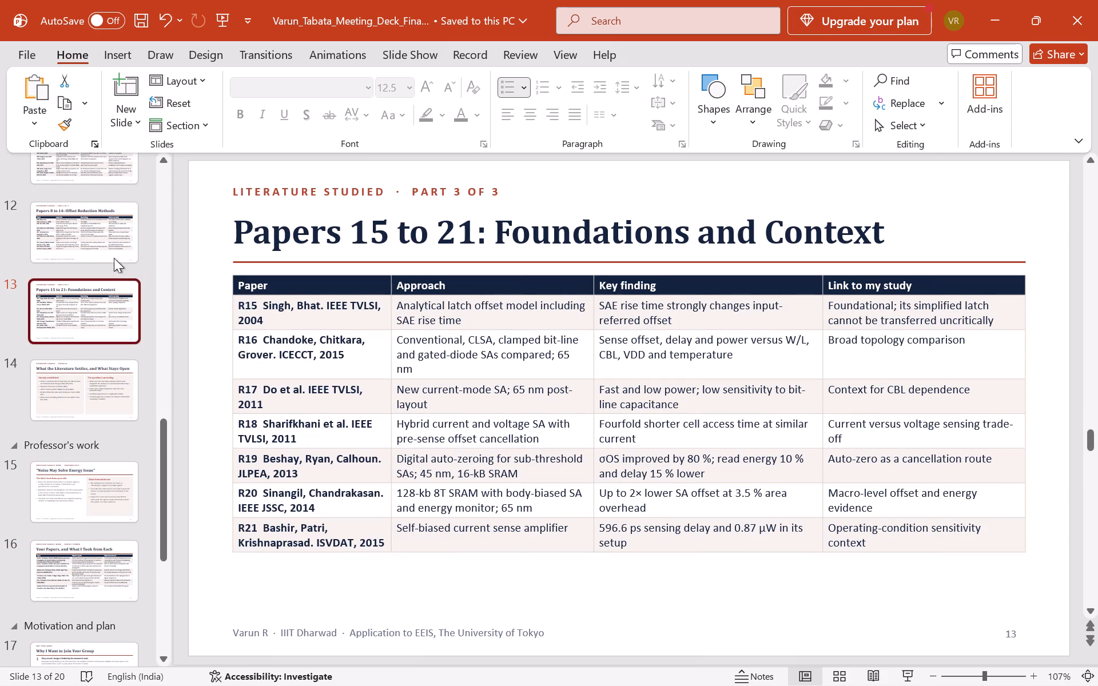
pyautogui.click(118, 216)
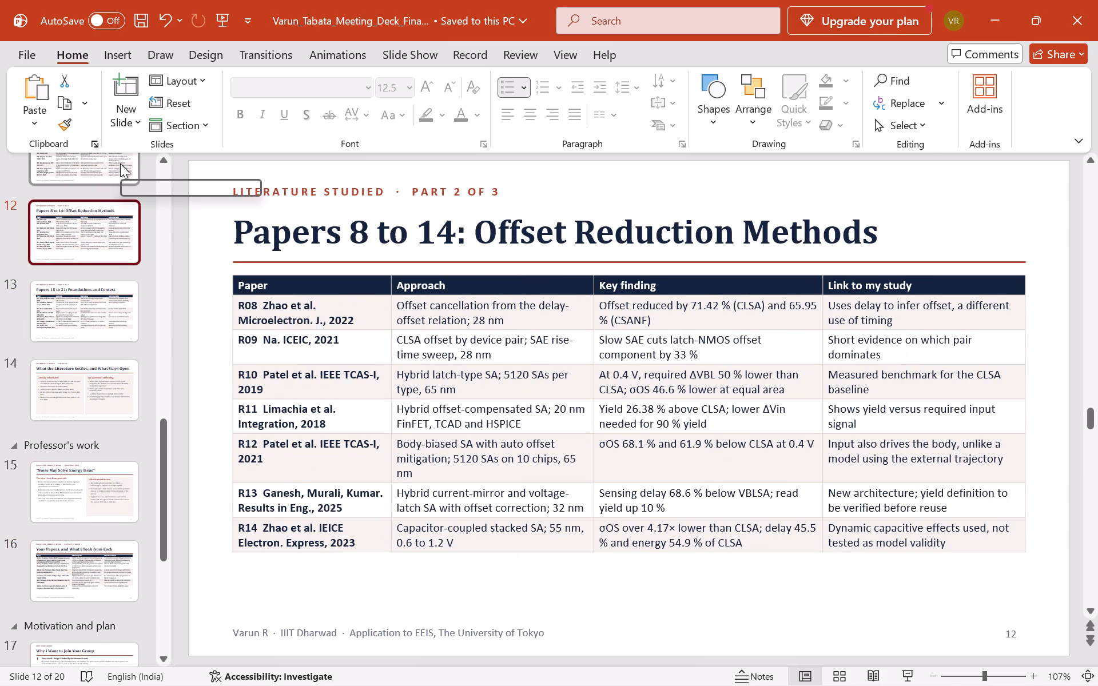
pyautogui.click(120, 163)
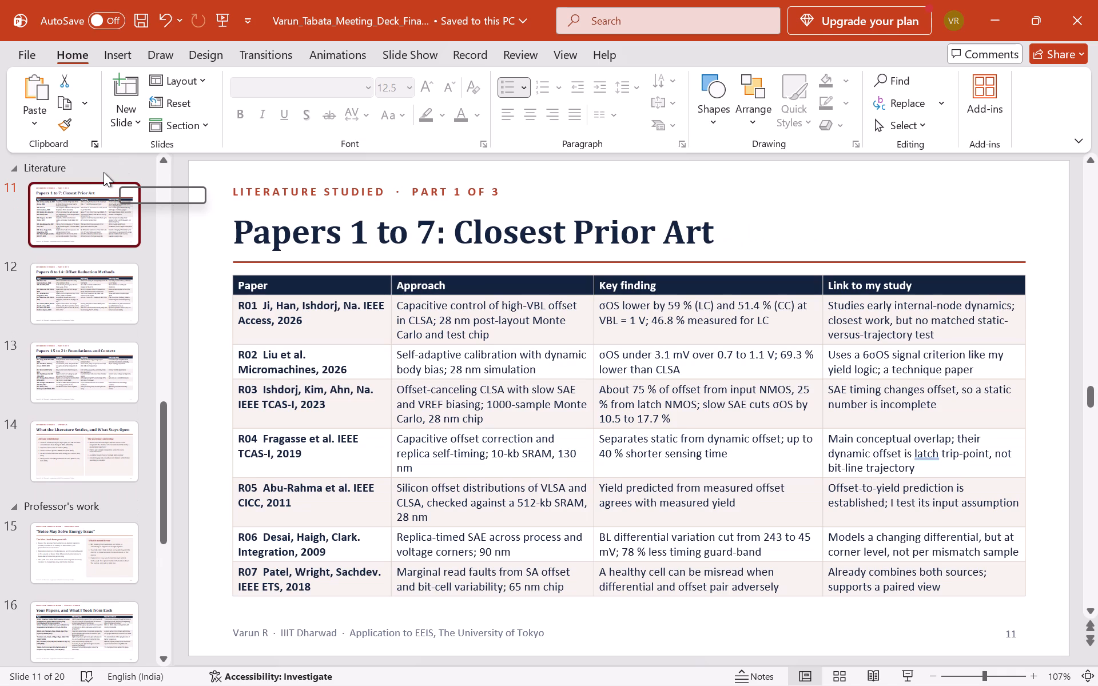
pyautogui.press('Delete')
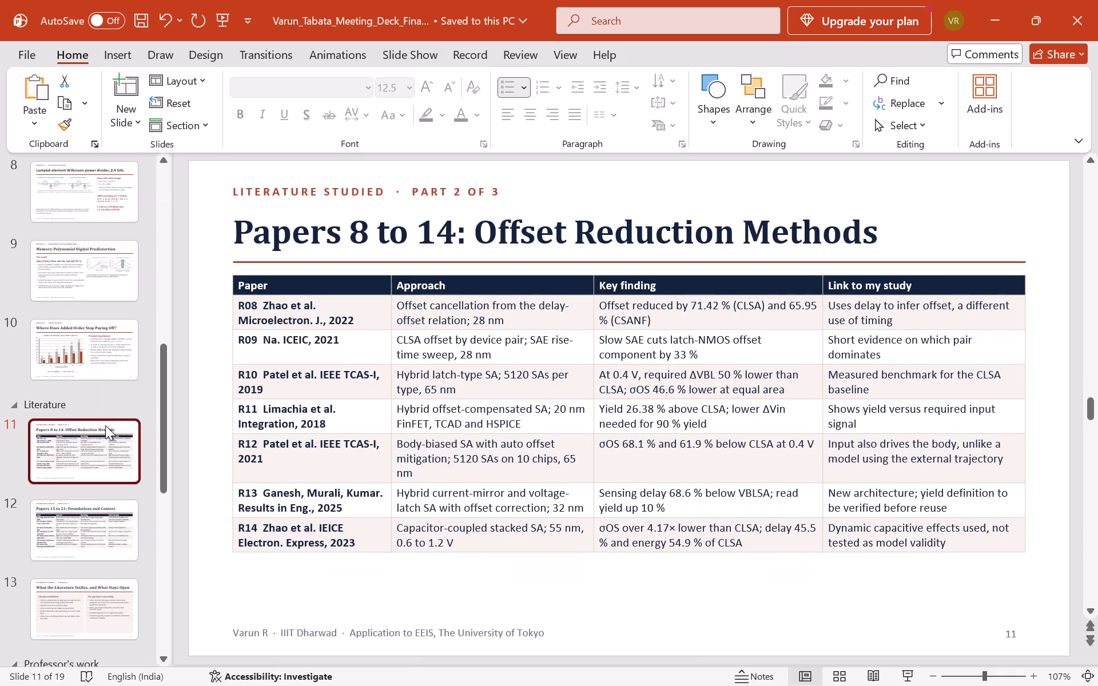
pyautogui.press('Delete')
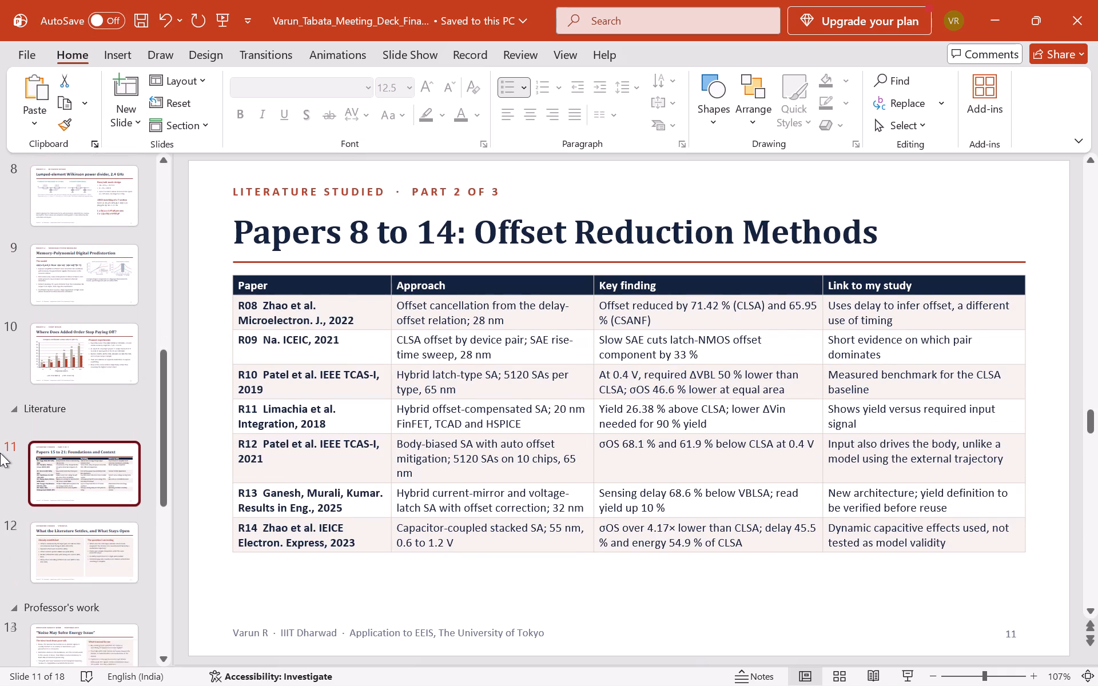
pyautogui.press('Delete')
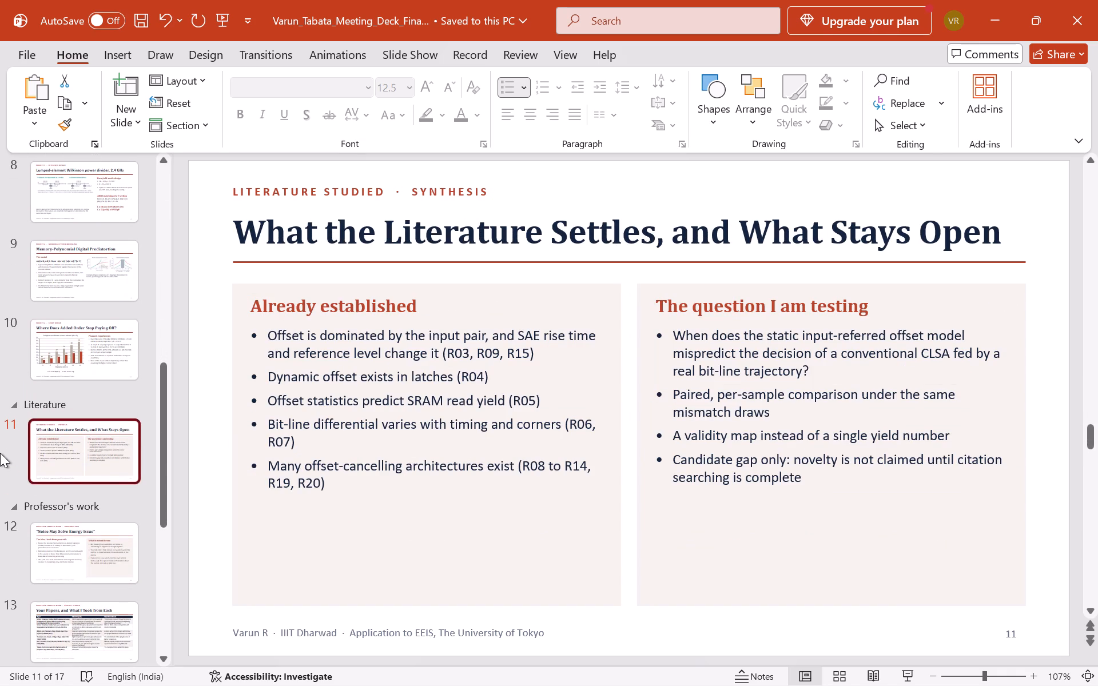
# Remove the citation (R03, R09, R15) from the first Already established bullet on slide 11, keeping the next bullet separate.
pyautogui.click(72, 453)
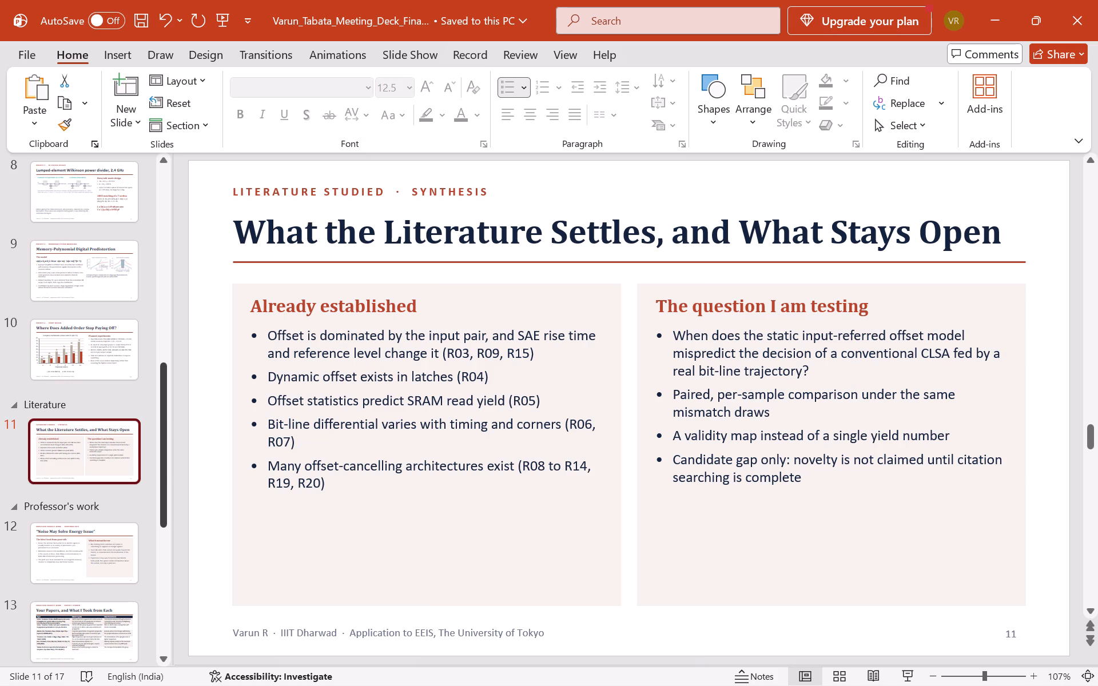
pyautogui.moveTo(539, 355); pyautogui.dragTo(443, 356)
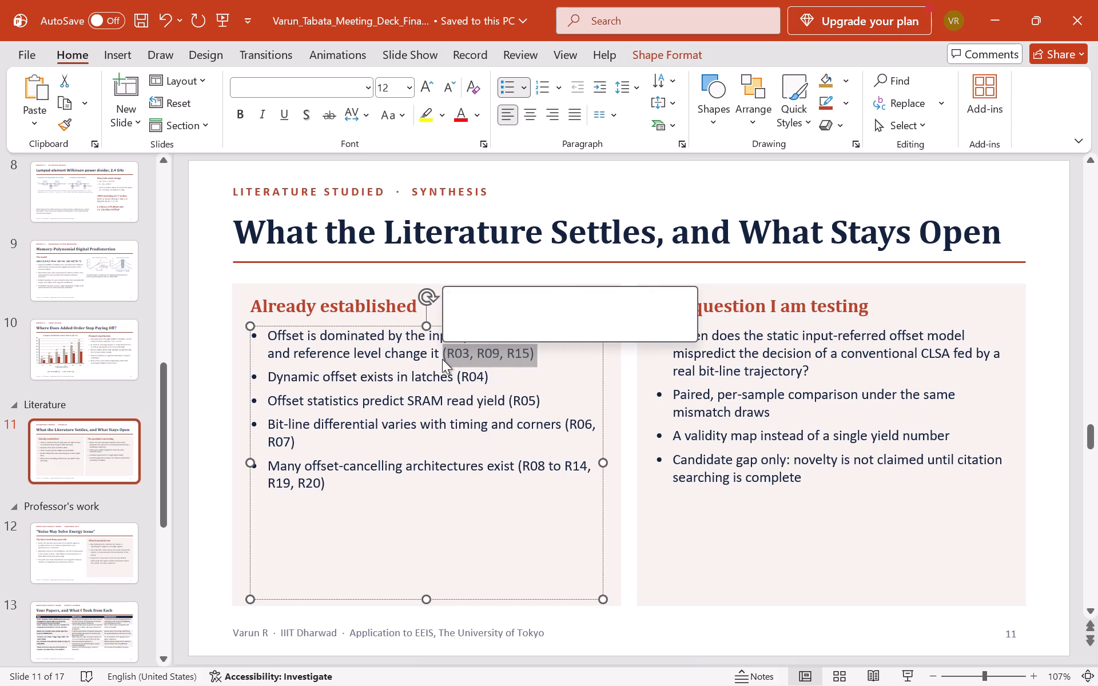
pyautogui.press('BackSpace')
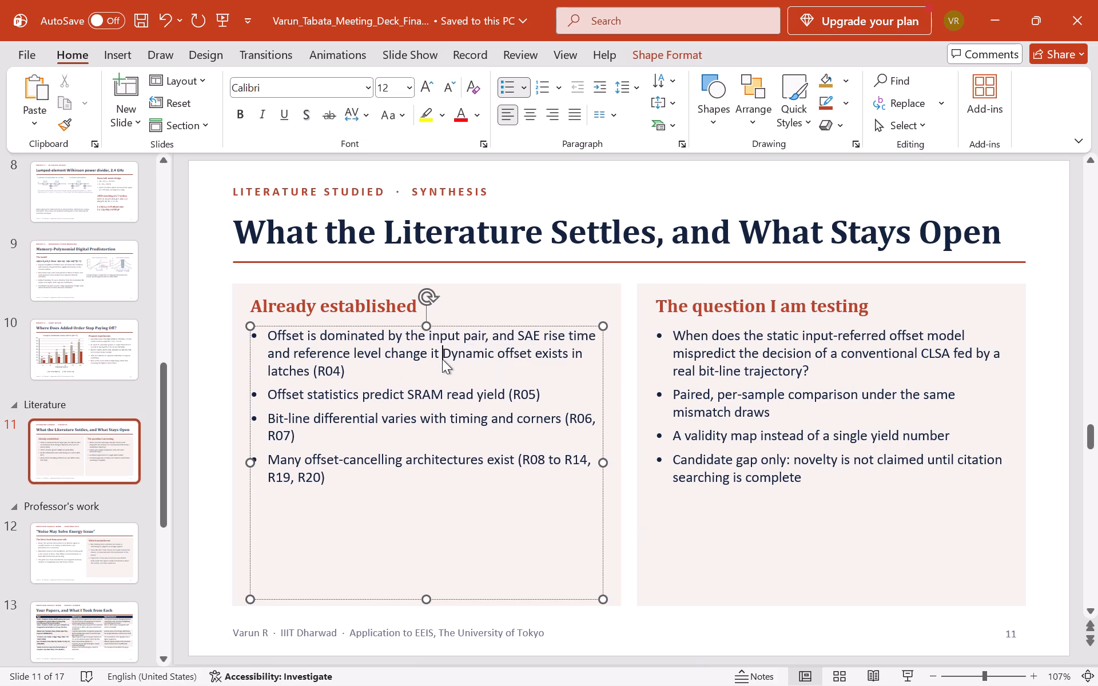
pyautogui.press('Return')
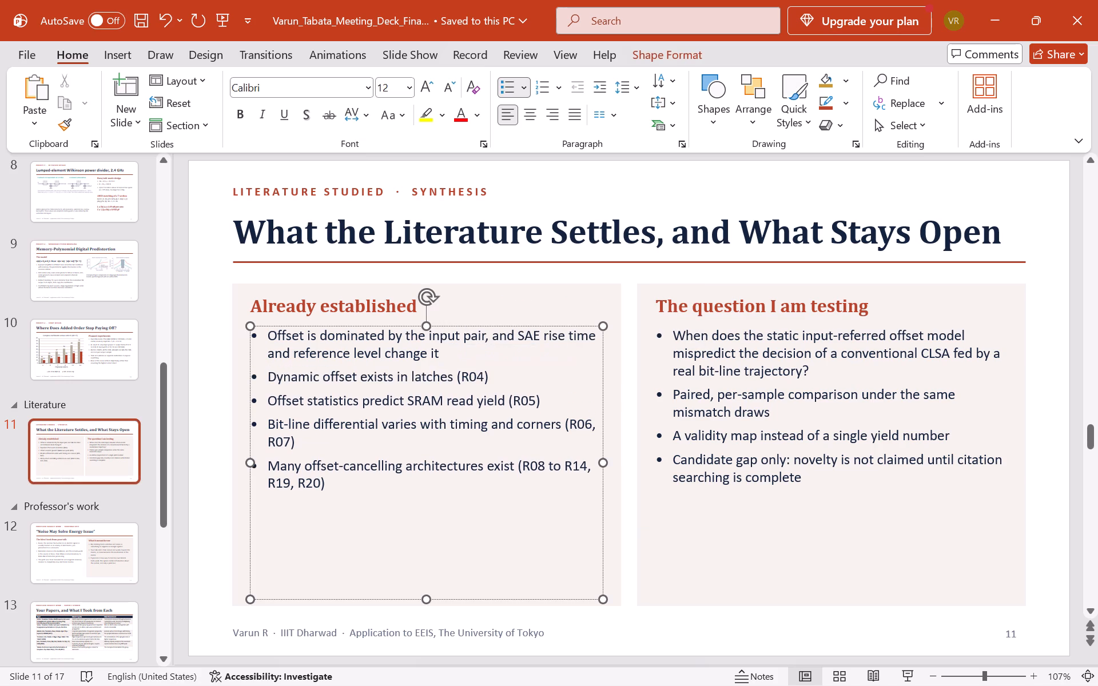
# Remove the citations (R04), (R05) and (R06, R07) from the second, third and fourth Already established bullets, keeping each bullet separate.
pyautogui.moveTo(500, 378); pyautogui.dragTo(455, 390)
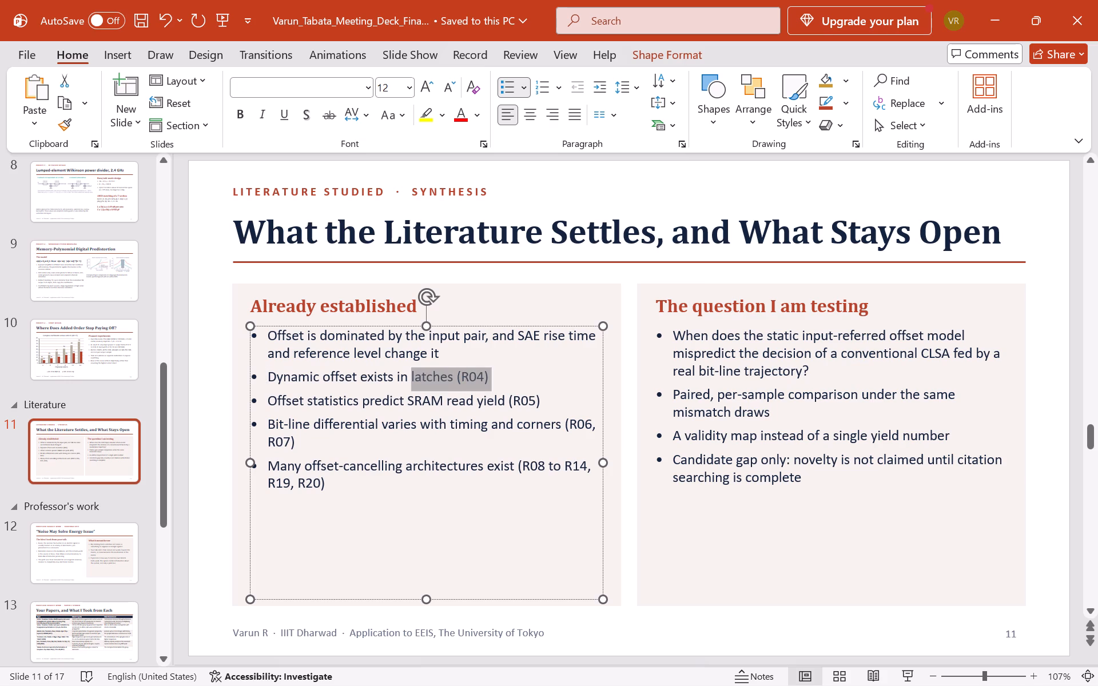
pyautogui.moveTo(455, 390); pyautogui.dragTo(459, 389)
pyautogui.press('BackSpace')
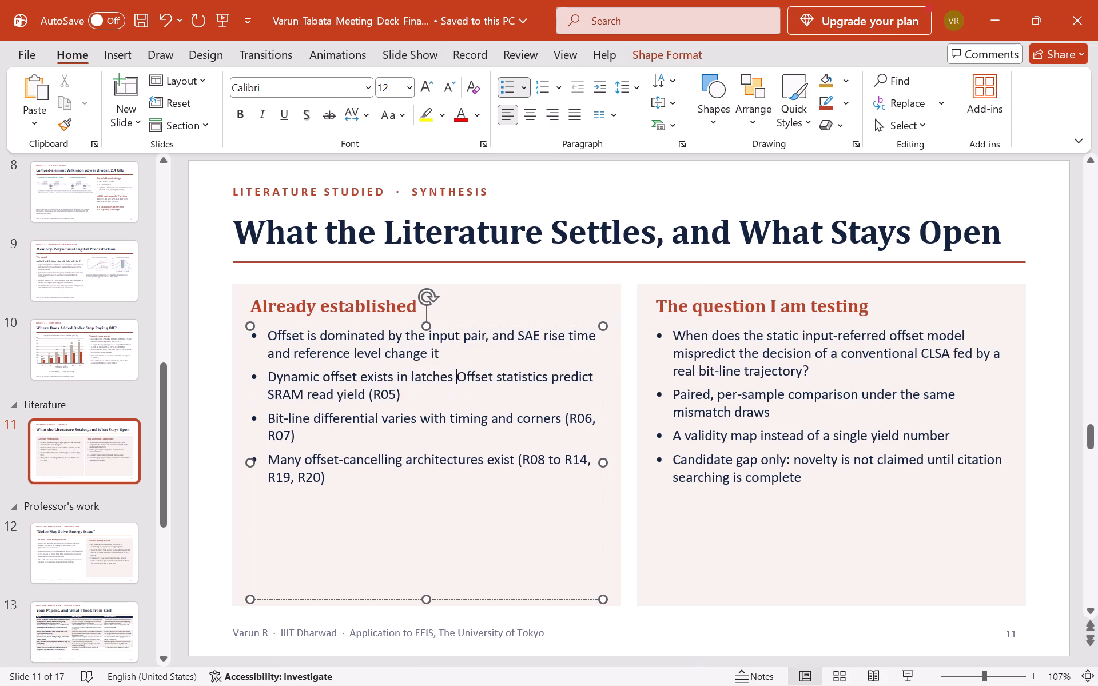
pyautogui.press('Return')
pyautogui.moveTo(544, 393); pyautogui.dragTo(534, 394)
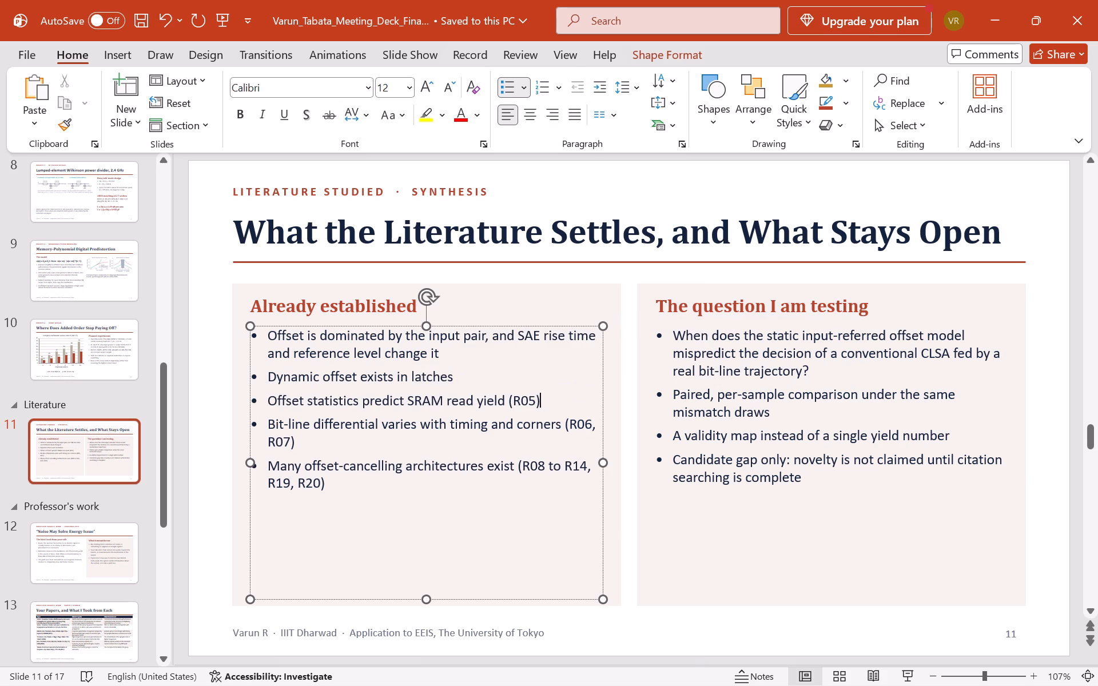
pyautogui.moveTo(534, 394); pyautogui.dragTo(508, 400)
pyautogui.press('BackSpace')
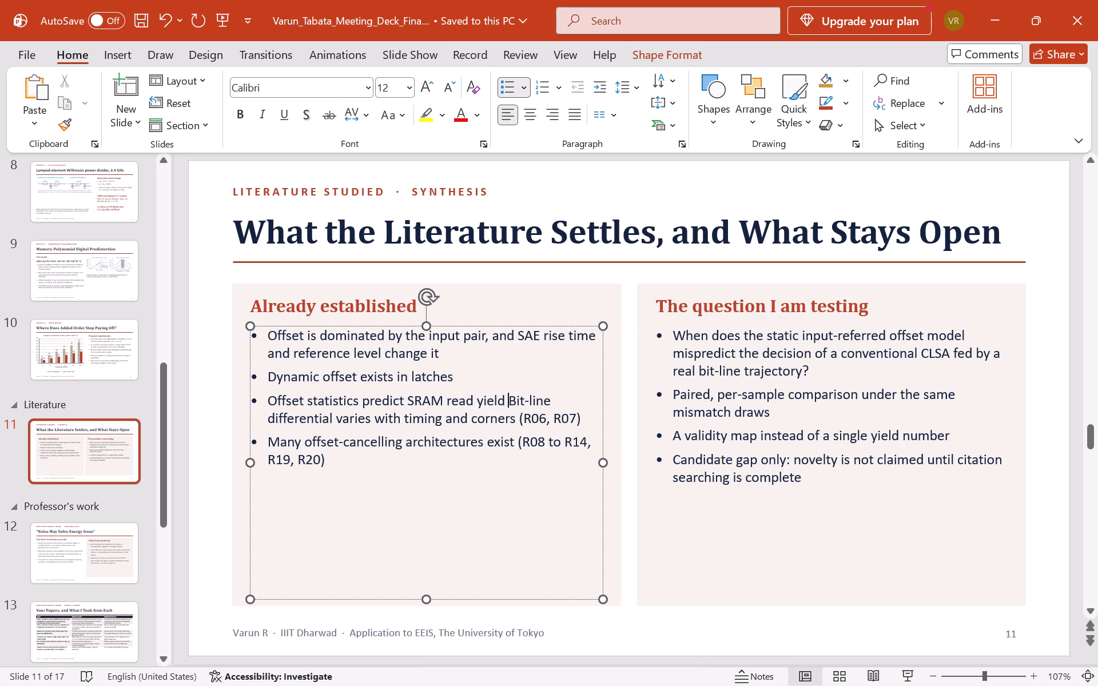
pyautogui.press('Return')
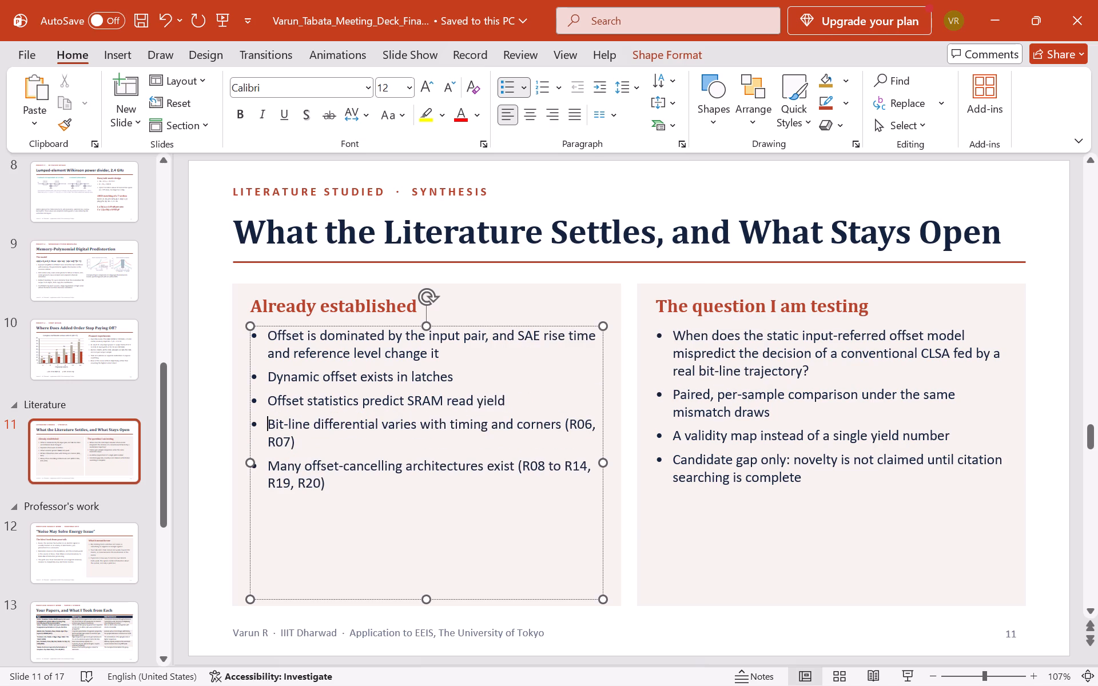
pyautogui.moveTo(379, 438); pyautogui.dragTo(576, 430)
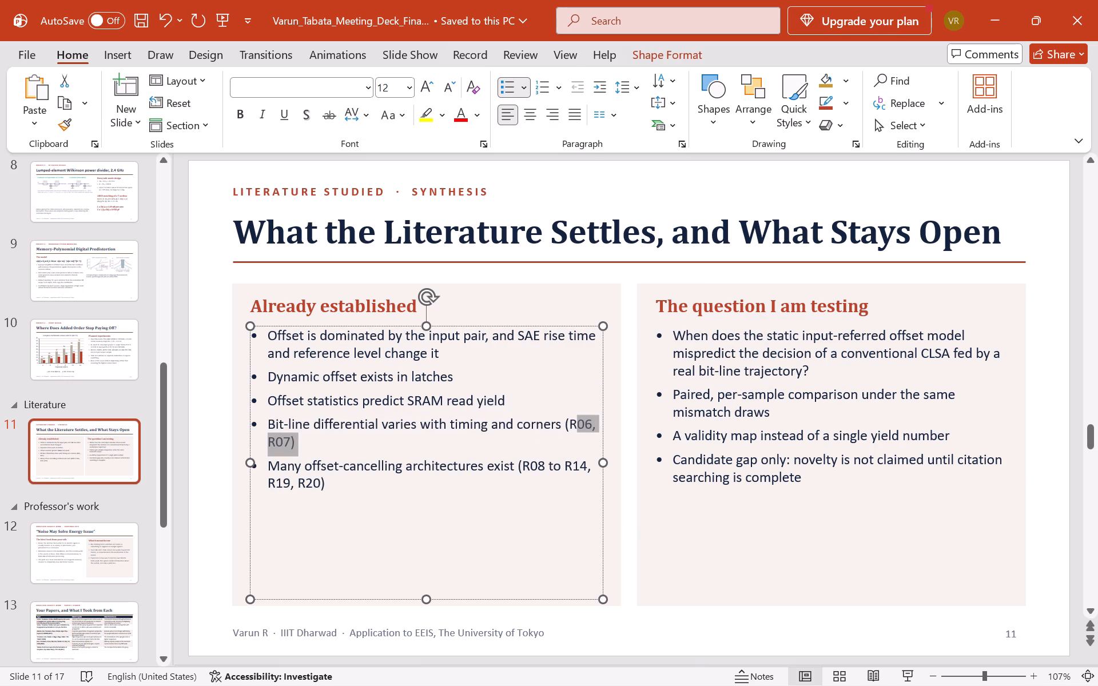
pyautogui.moveTo(576, 430); pyautogui.dragTo(568, 430)
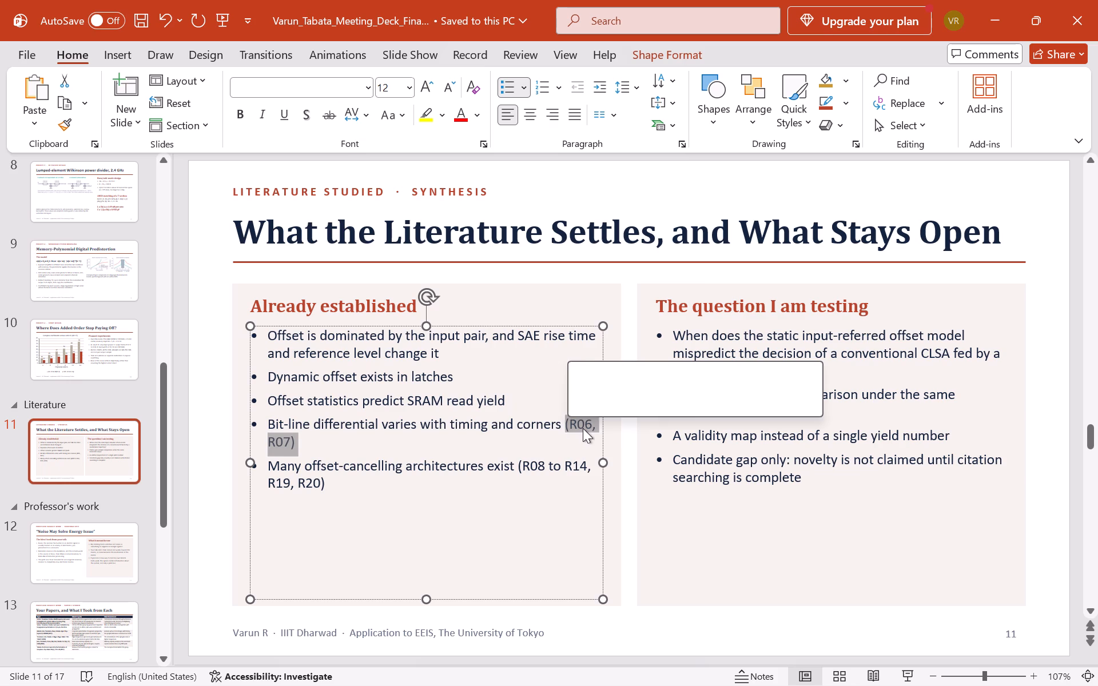
pyautogui.press('BackSpace')
pyautogui.press('Return')
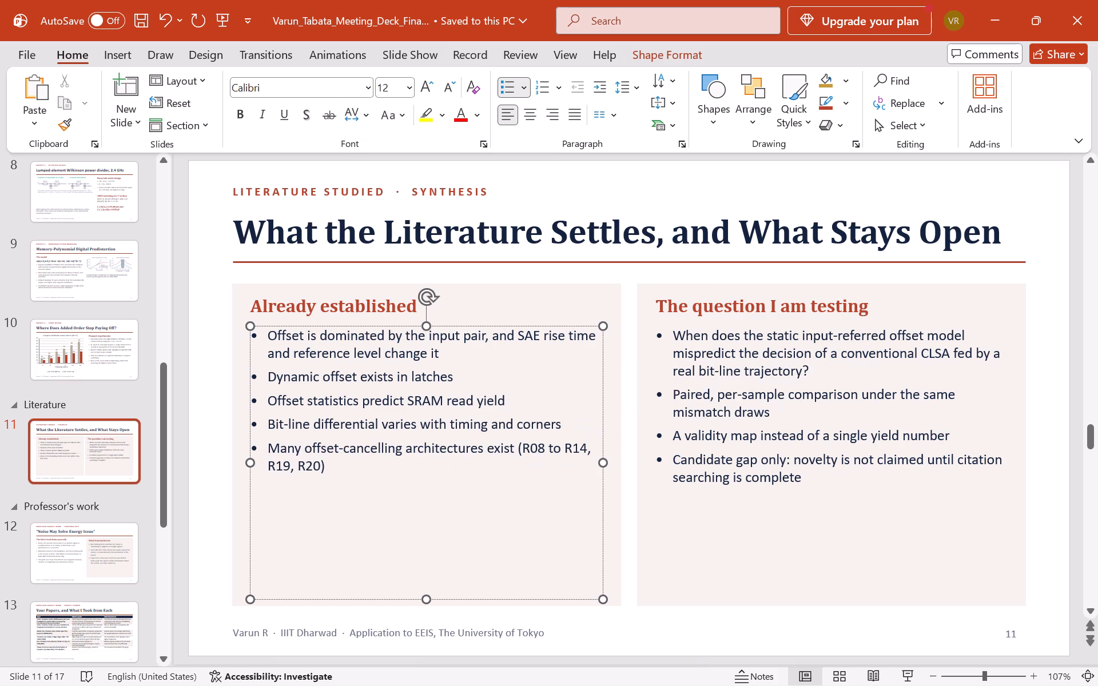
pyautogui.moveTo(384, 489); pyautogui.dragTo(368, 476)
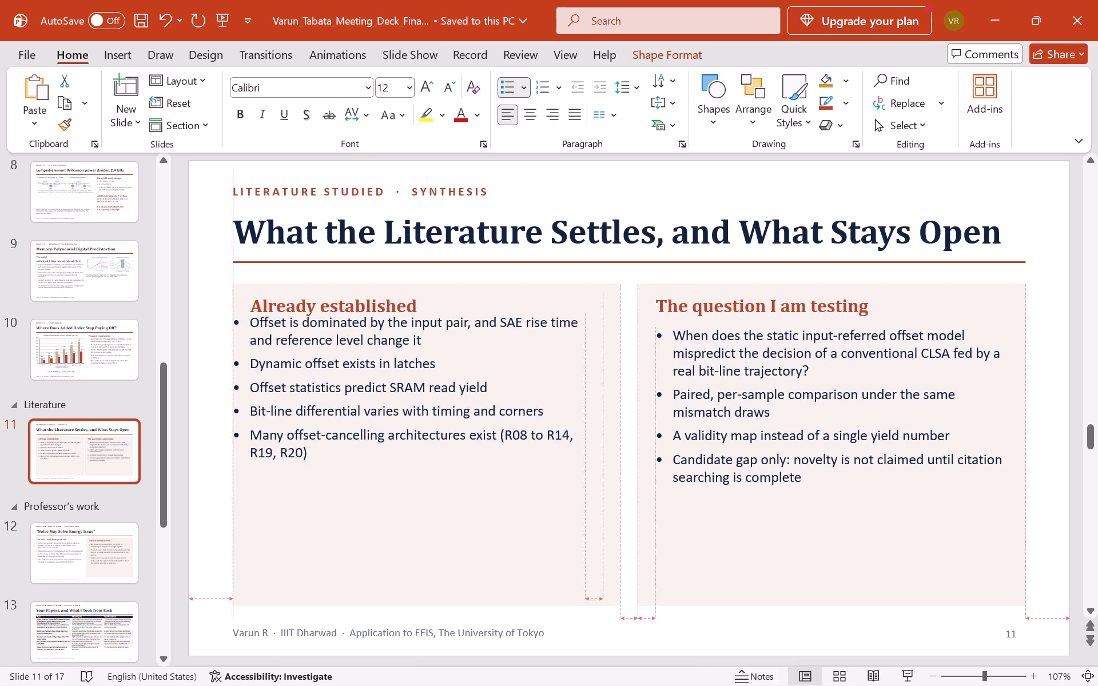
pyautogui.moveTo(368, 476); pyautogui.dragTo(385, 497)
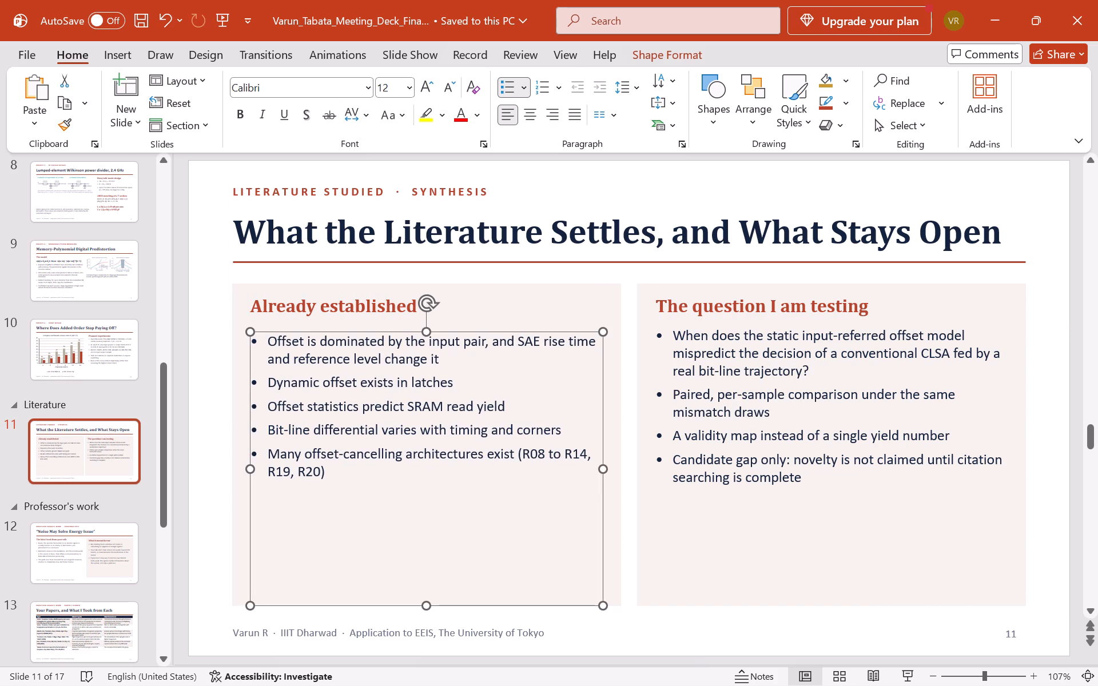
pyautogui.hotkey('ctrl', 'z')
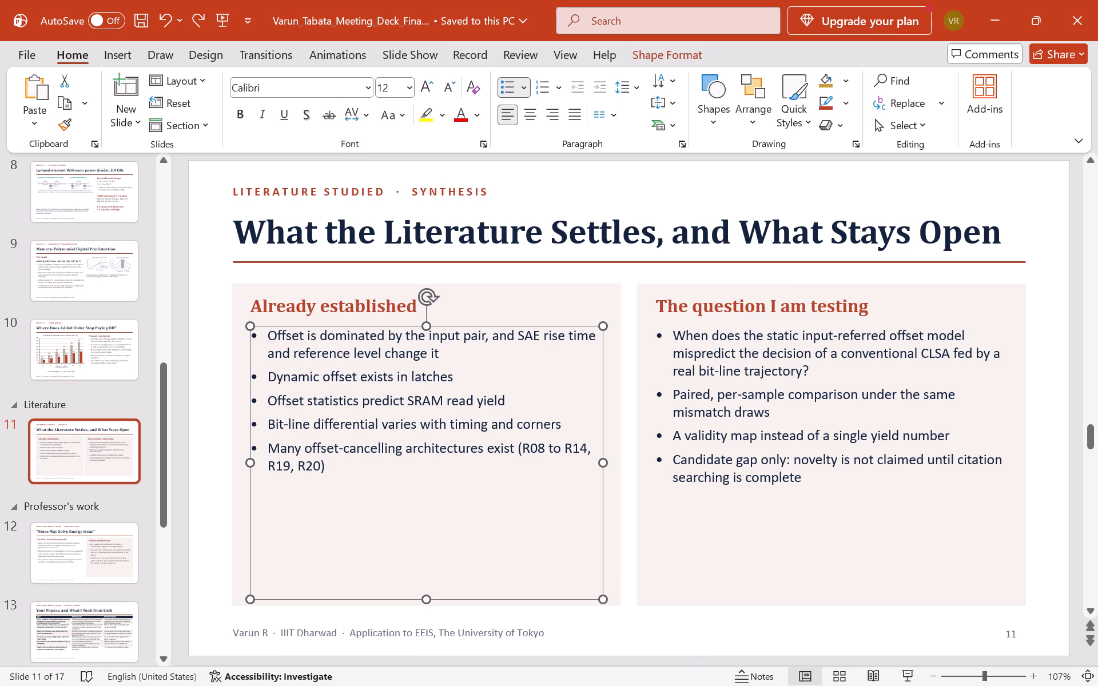
# Remove the citation (R08 to R14, R19, R20) from the last Already established bullet about offset-cancelling architectures.
pyautogui.click(425, 477)
pyautogui.doubleClick(341, 477)
pyautogui.press('BackSpace')
pyautogui.press('BackSpace')
pyautogui.press('BackSpace')
pyautogui.press('BackSpace')
pyautogui.press('BackSpace')
pyautogui.press('BackSpace')
pyautogui.press('BackSpace')
pyautogui.press('BackSpace')
pyautogui.press('BackSpace')
pyautogui.press('BackSpace')
pyautogui.press('BackSpace')
pyautogui.press('BackSpace')
pyautogui.press('BackSpace')
pyautogui.press('BackSpace')
pyautogui.press('BackSpace')
pyautogui.press('BackSpace')
pyautogui.press('BackSpace')
pyautogui.press('BackSpace')
pyautogui.press('BackSpace')
pyautogui.press('BackSpace')
pyautogui.press('BackSpace')
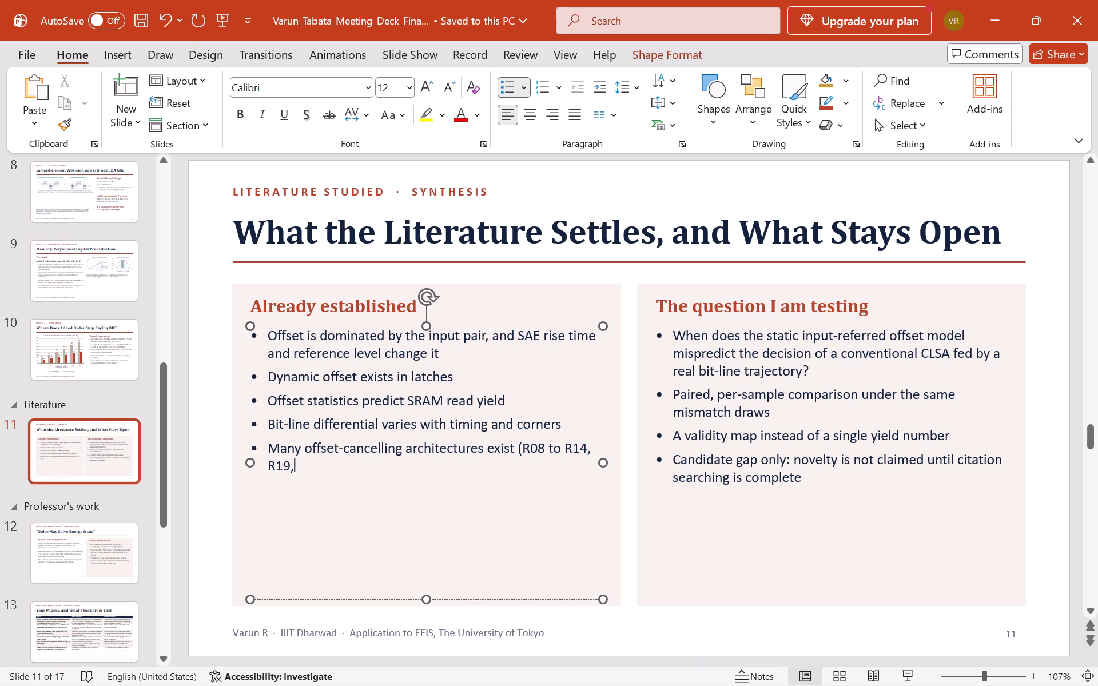
pyautogui.press('BackSpace')
pyautogui.press('BackSpace')
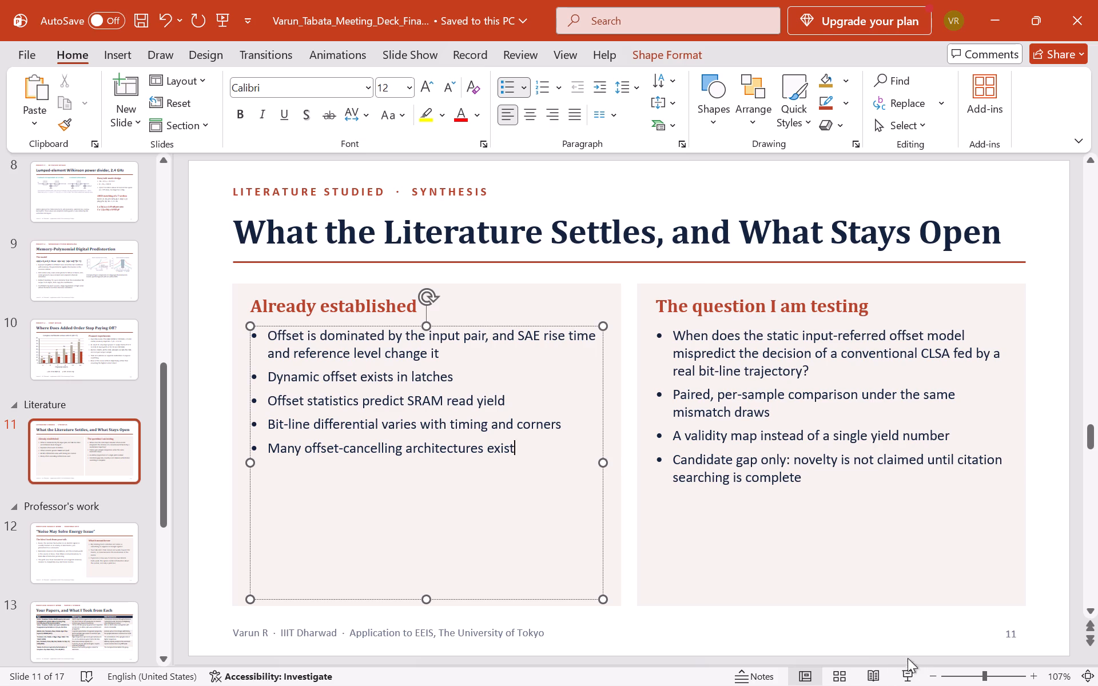
pyautogui.click(890, 636)
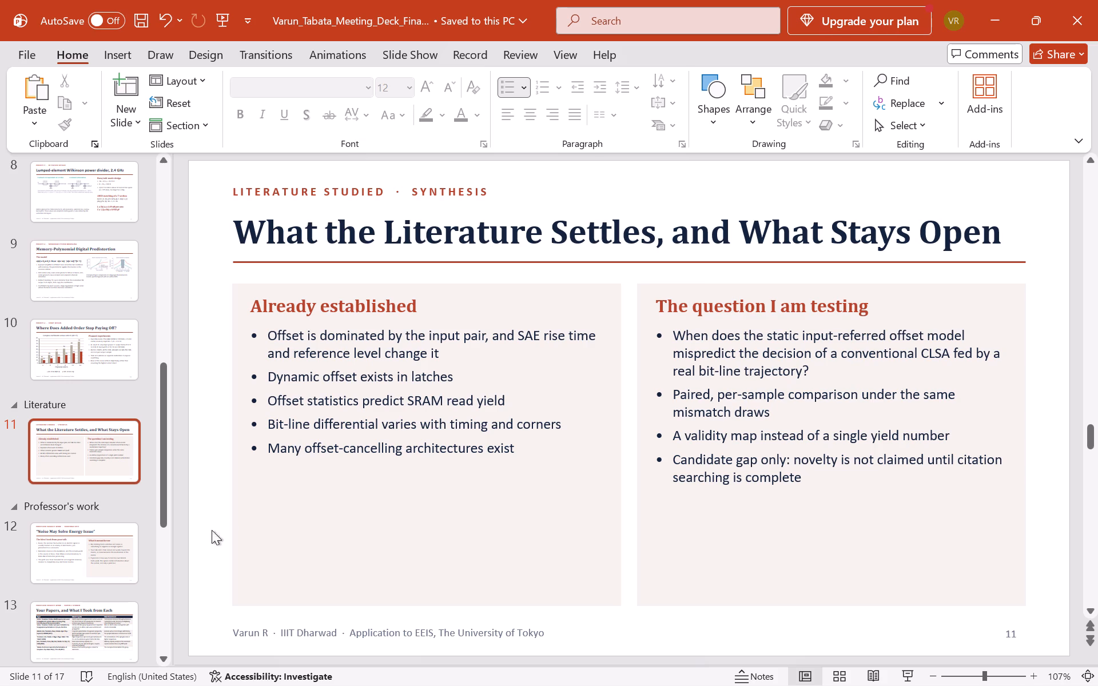
# Review slides 12 and 13 on Professor Tabata's talk and papers, checking the remaining slides in the deck.
pyautogui.click(105, 561)
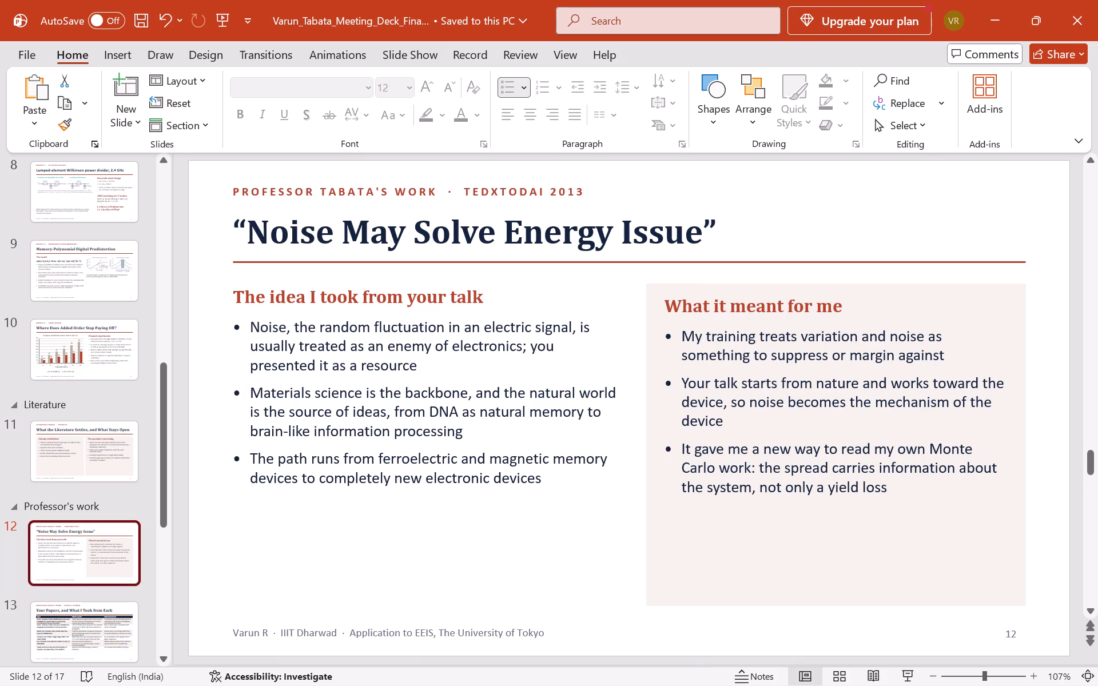
pyautogui.scroll(-1, 108, 585)
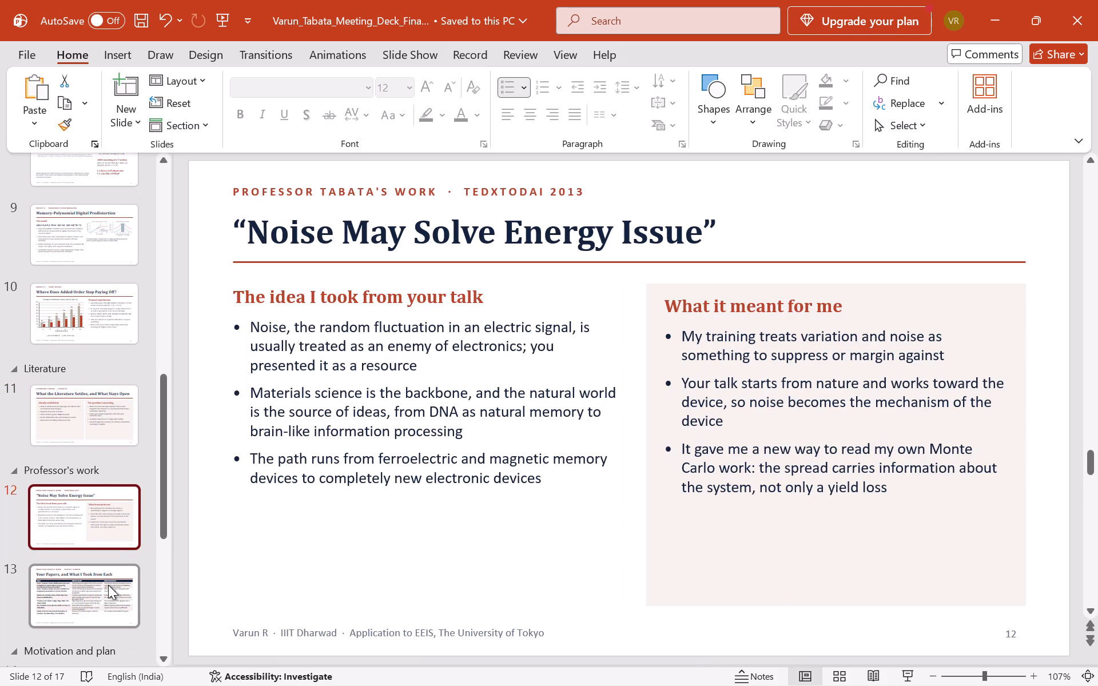
pyautogui.click(108, 585)
pyautogui.scroll(-5, 109, 581)
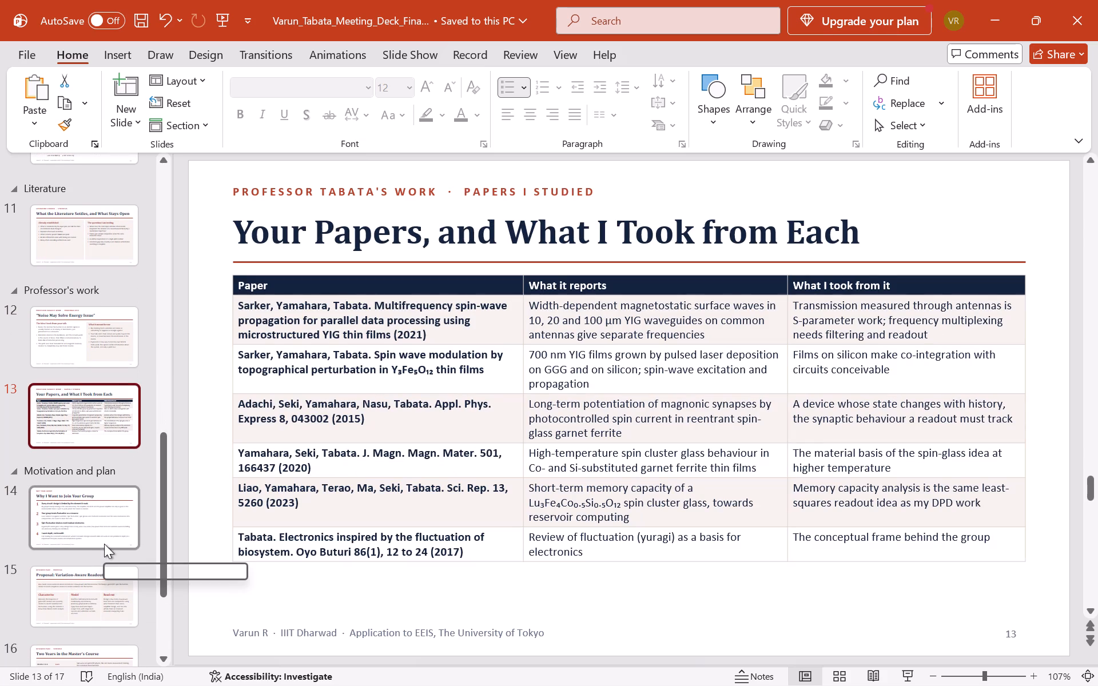
pyautogui.scroll(-3, 104, 544)
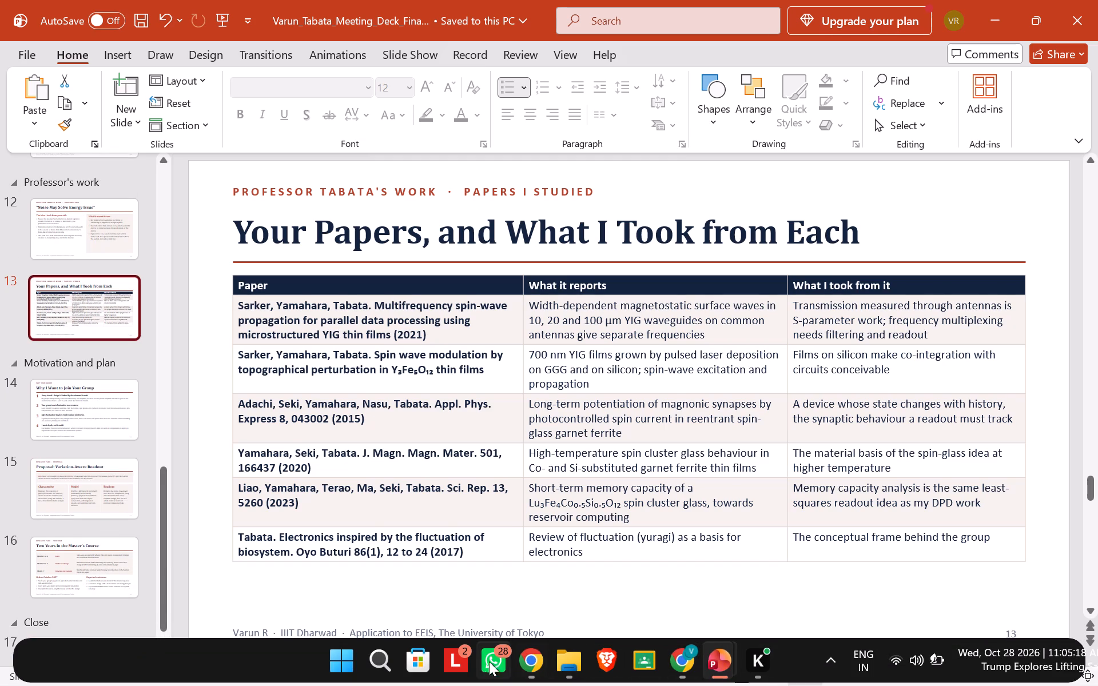
# Switch to Chrome and check the slide-by-slide speaking guide for the meeting with Professor Tabata.
pyautogui.click(529, 666)
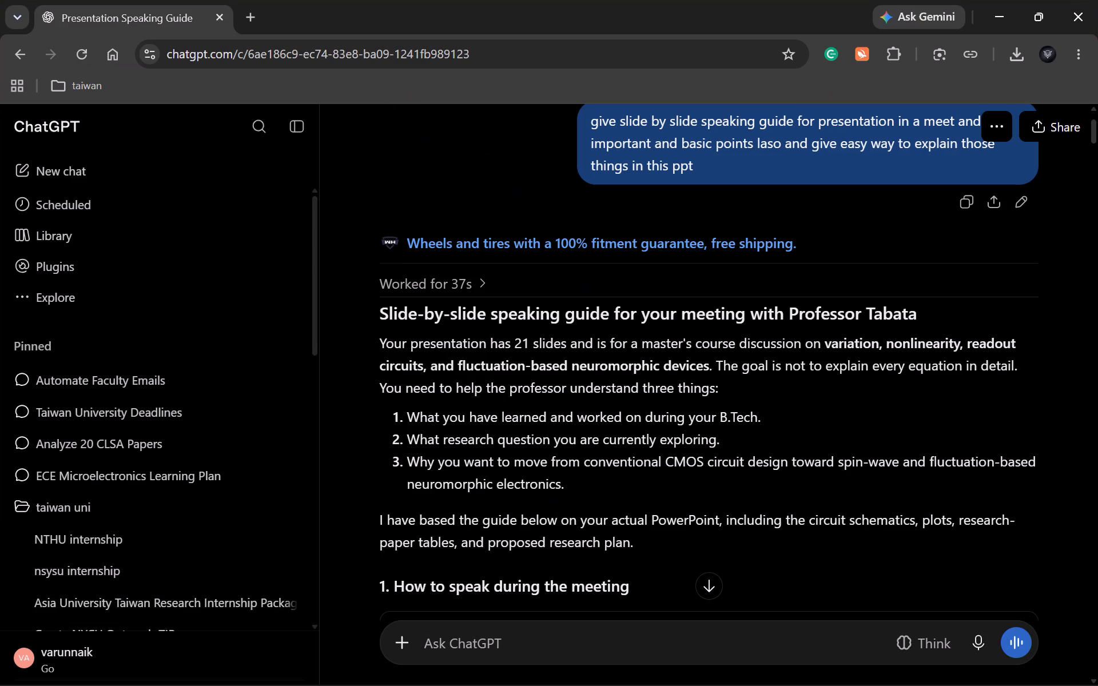
pyautogui.click(984, 0)
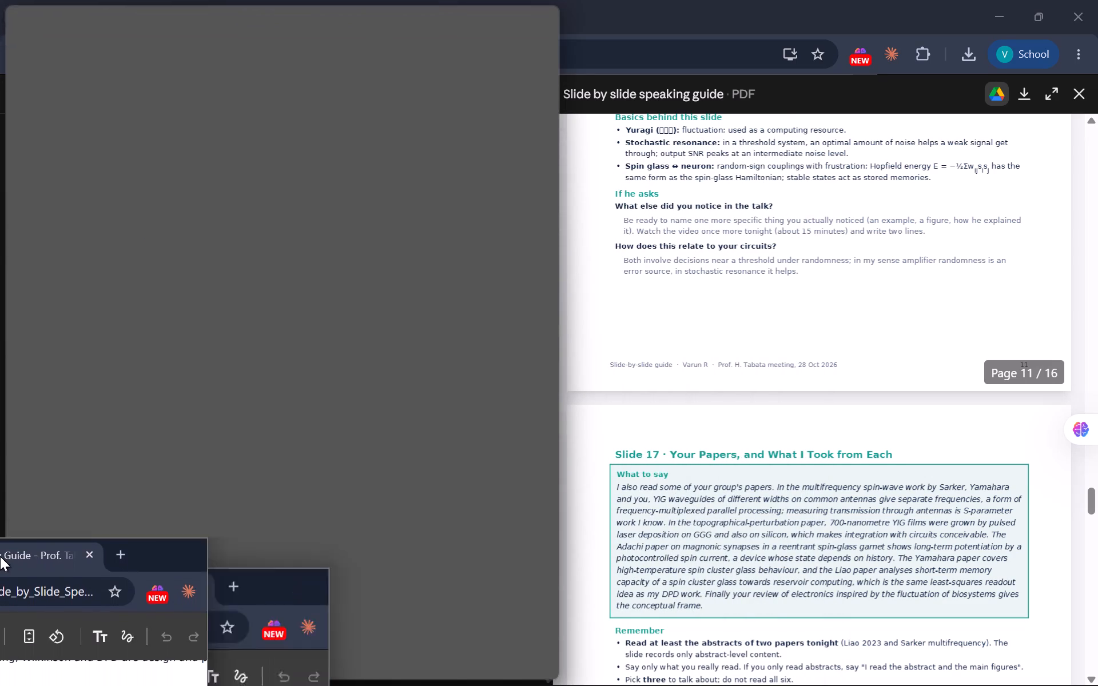
pyautogui.click(931, 145)
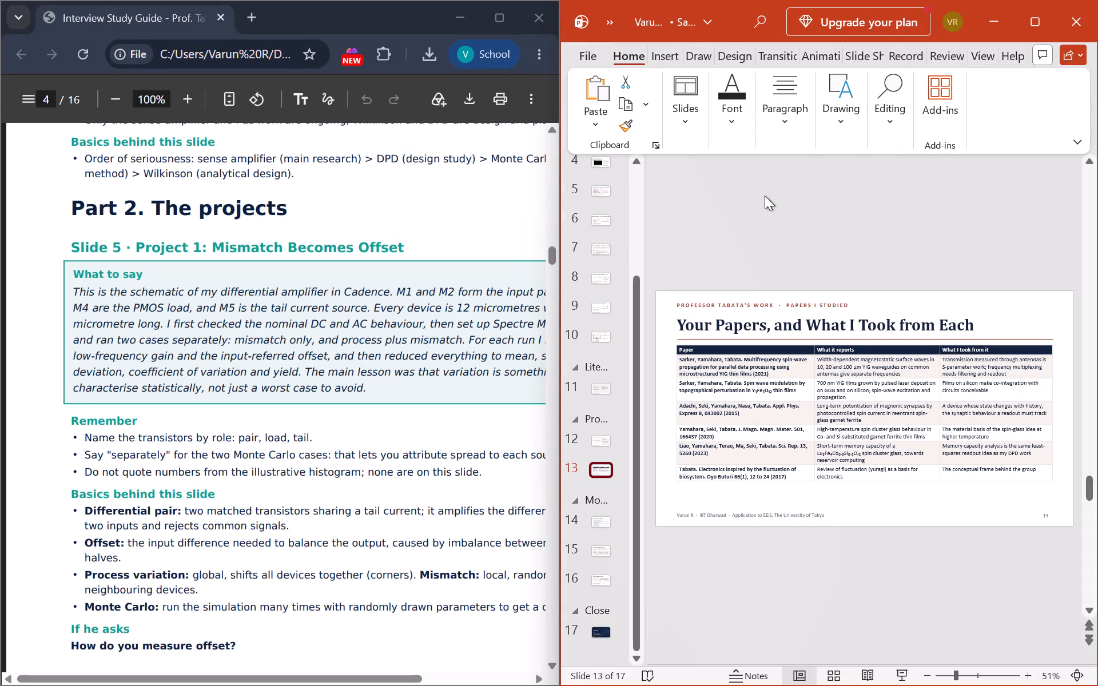
# Collapse the deck's slide thumbnails to give the current slide more room beside the study guide.
pyautogui.click(889, 675)
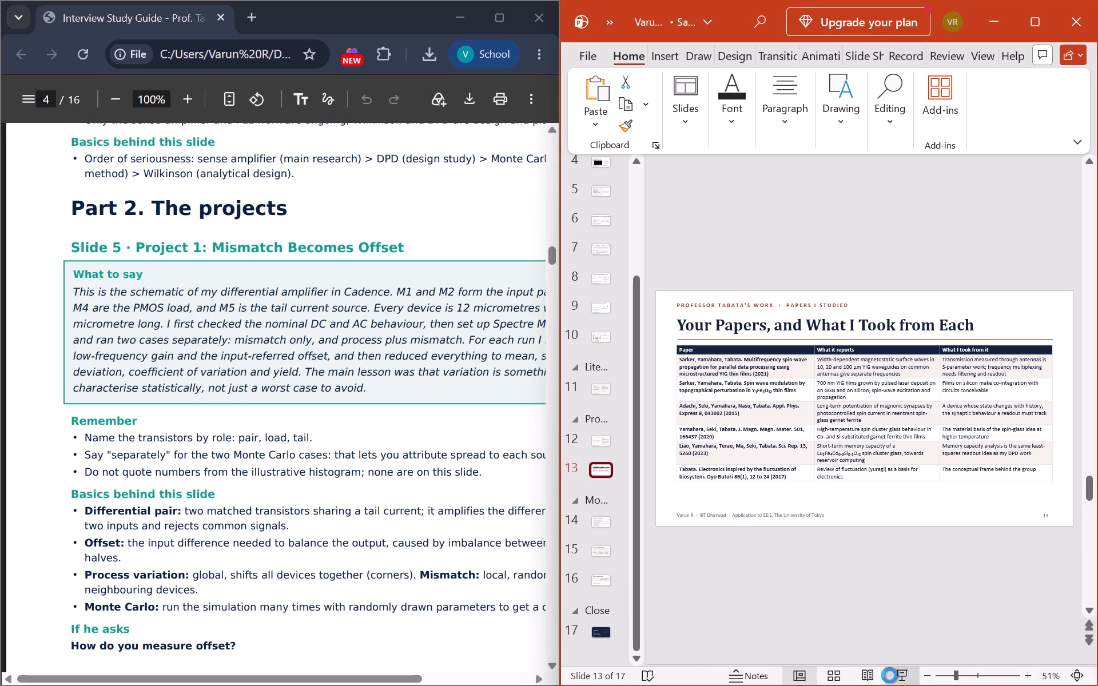
pyautogui.press('Escape')
pyautogui.scroll(18, 643, 175)
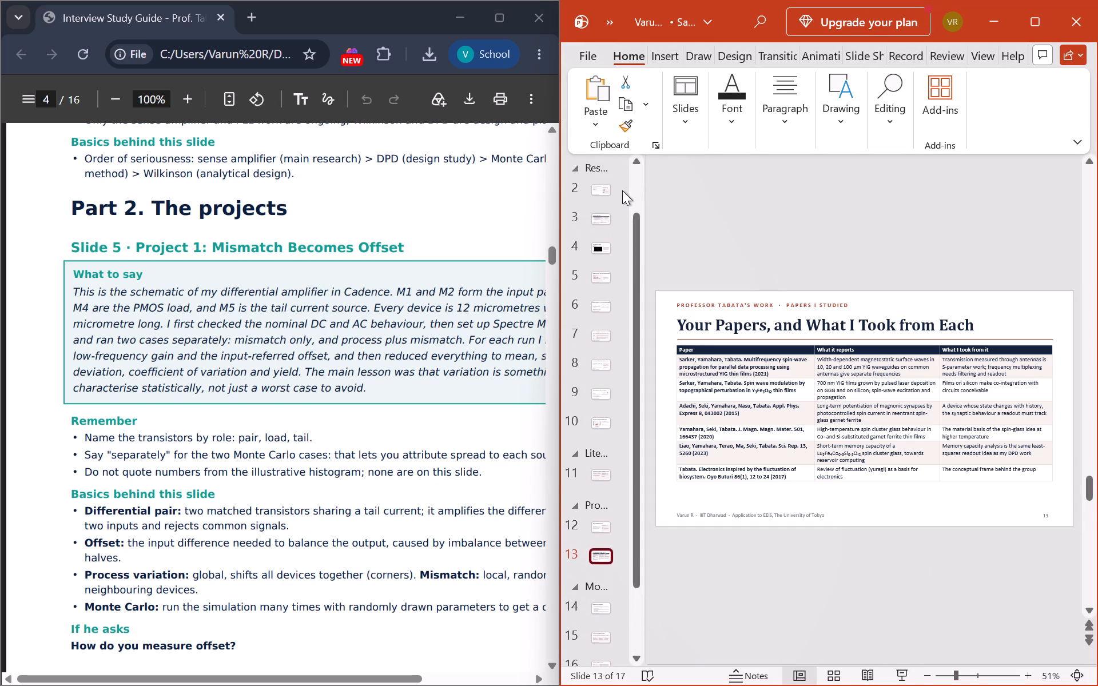
pyautogui.scroll(16, 622, 190)
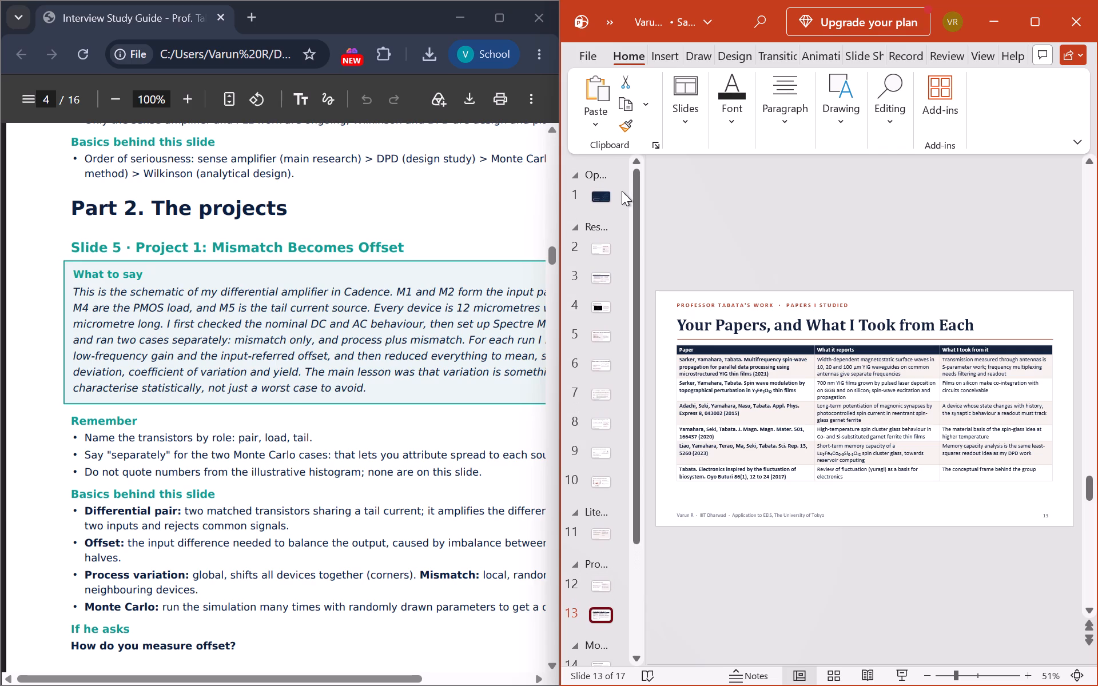
pyautogui.scroll(-10, 622, 191)
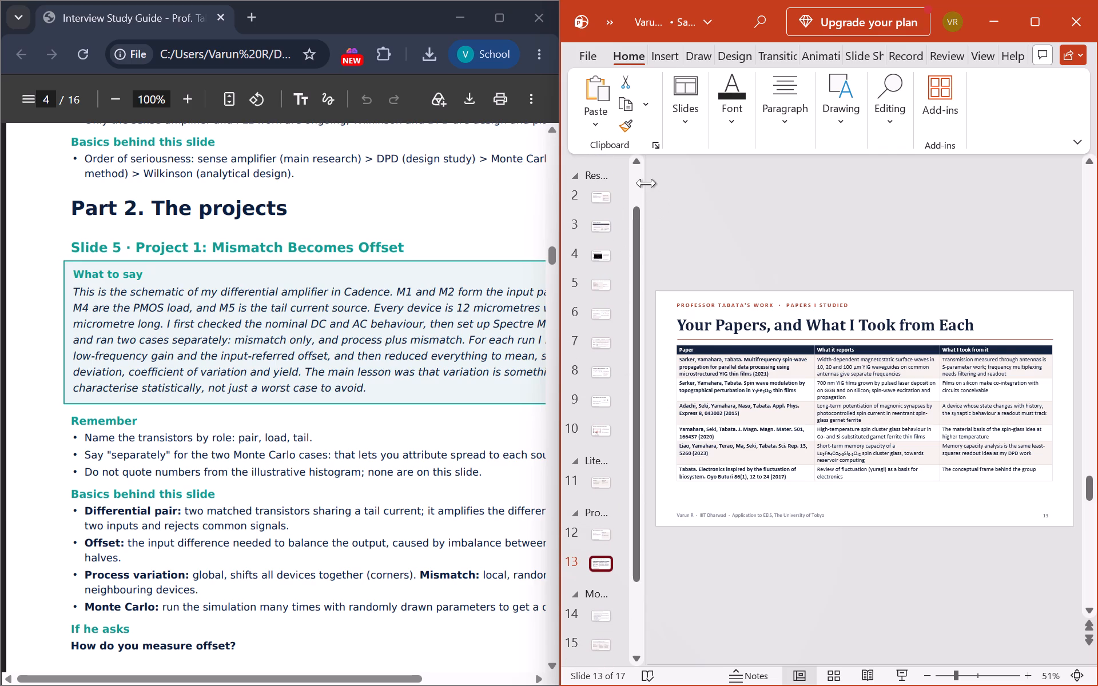
pyautogui.moveTo(646, 183); pyautogui.dragTo(566, 183)
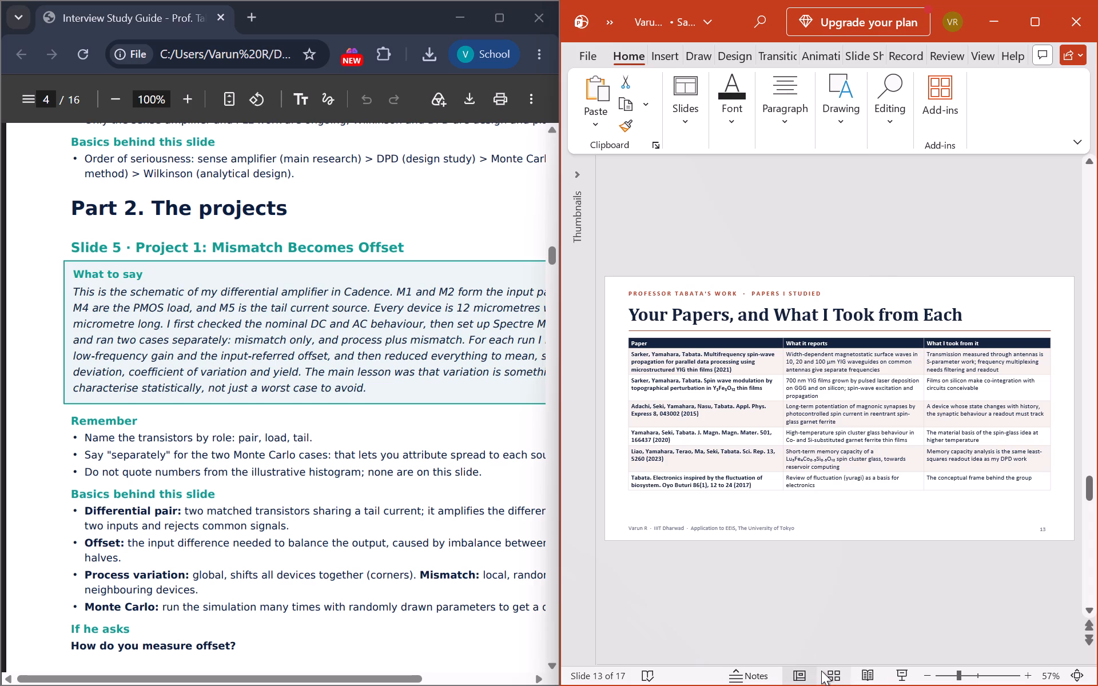
# Show the meeting deck in Reading View and go back from slide 13 to the title slide.
pyautogui.click(821, 671)
pyautogui.click(794, 681)
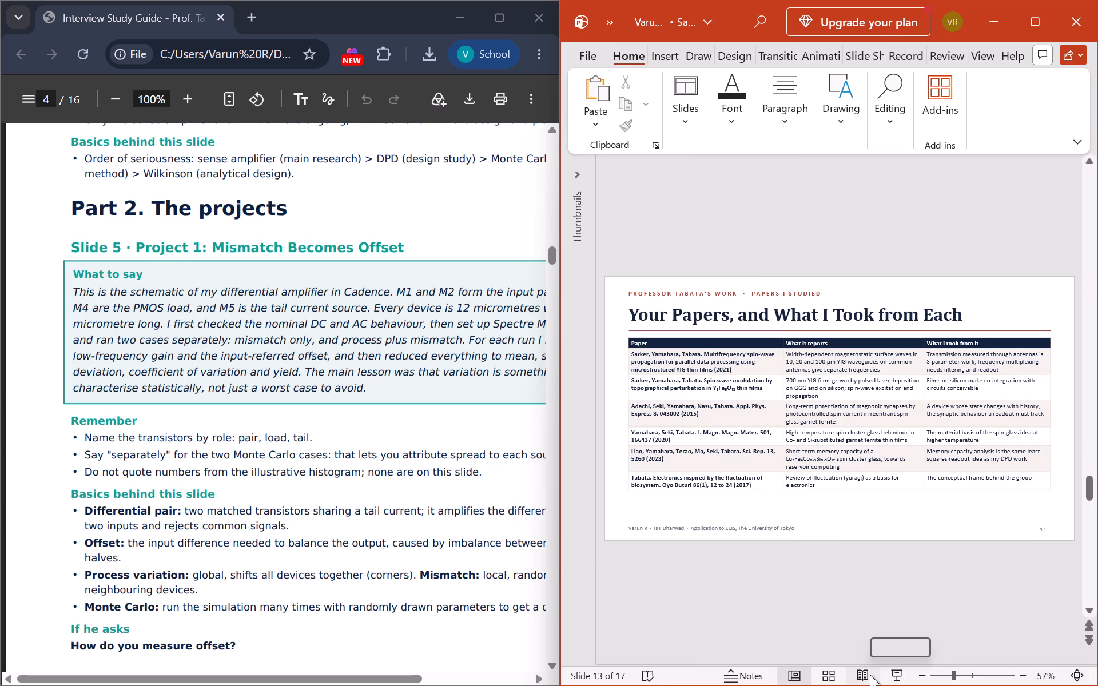
pyautogui.click(870, 675)
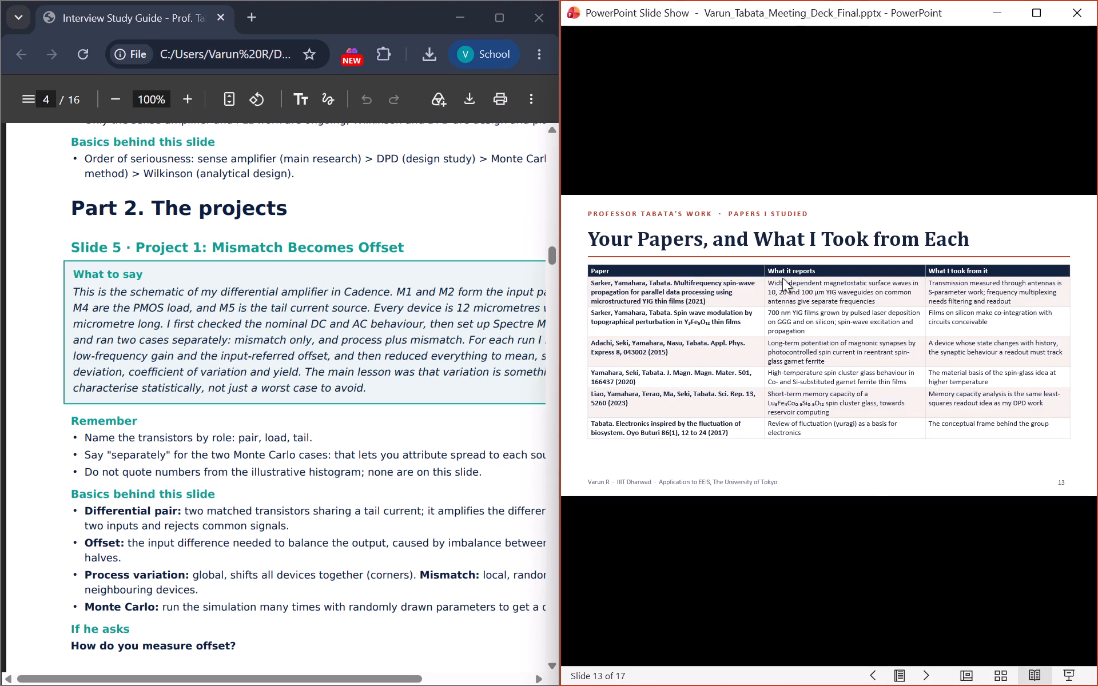
pyautogui.press('Left')
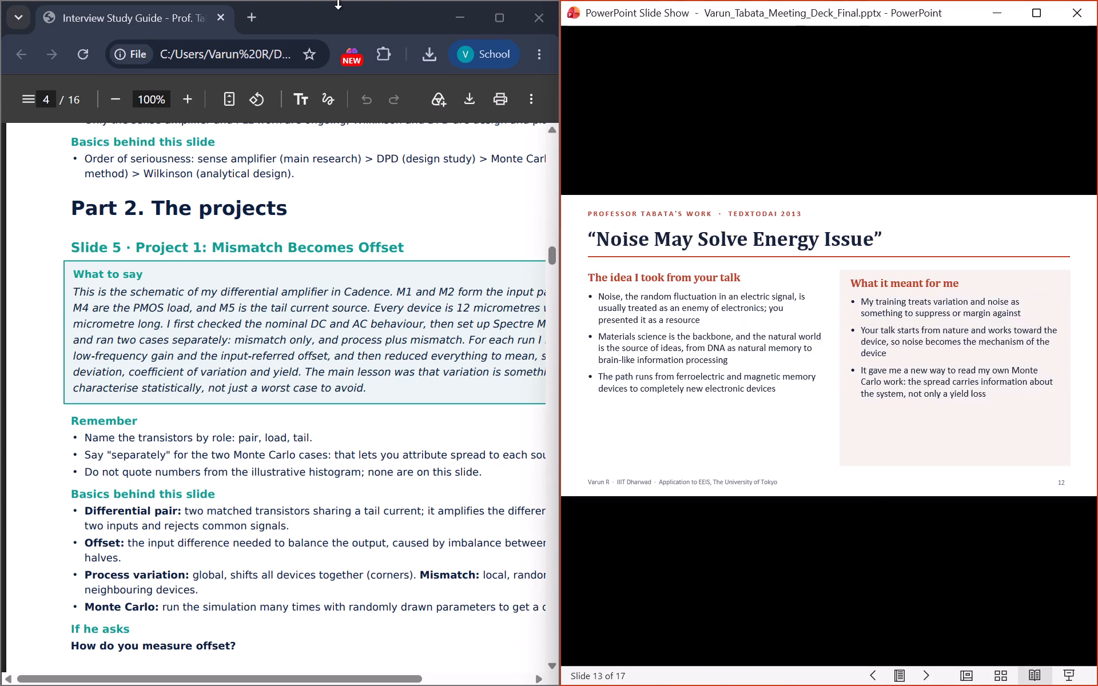
pyautogui.press('Left')
pyautogui.press('Left')
pyautogui.press('Left')
pyautogui.press('Left')
pyautogui.press('Left')
pyautogui.press('Left')
pyautogui.press('Left')
pyautogui.press('Left')
pyautogui.press('Left')
pyautogui.press('Left')
pyautogui.press('Left')
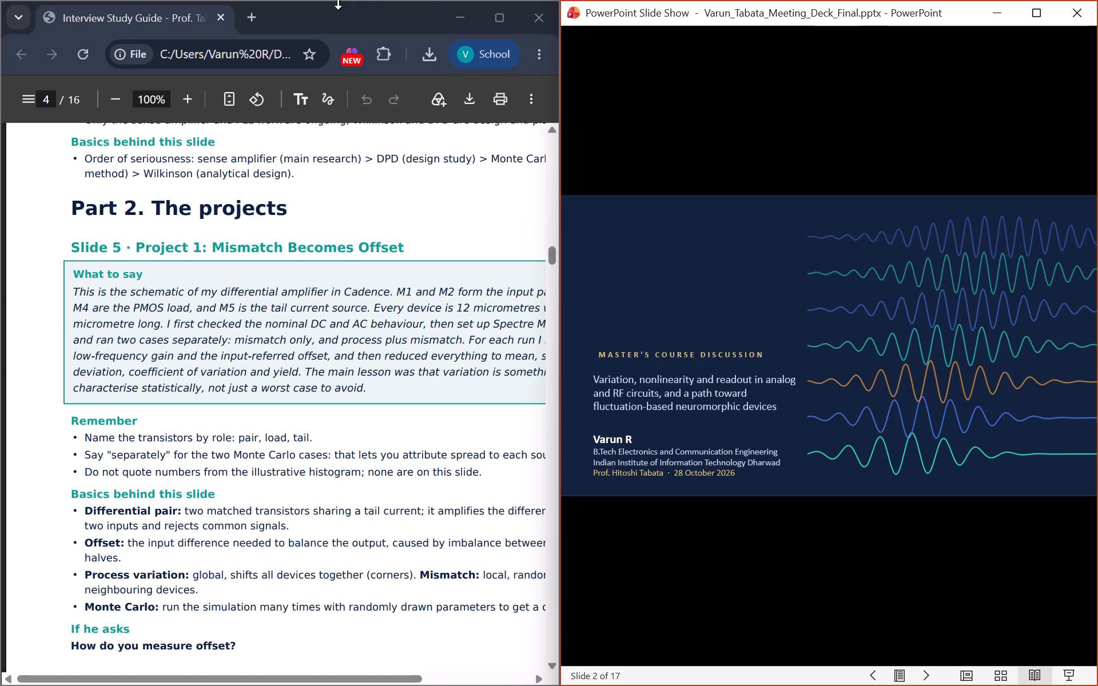
pyautogui.press('Left')
# View the deck's slides from My Projects at a Glance to Mismatch Becomes Offset, and leave Reading View.
pyautogui.press('Right')
pyautogui.press('Right')
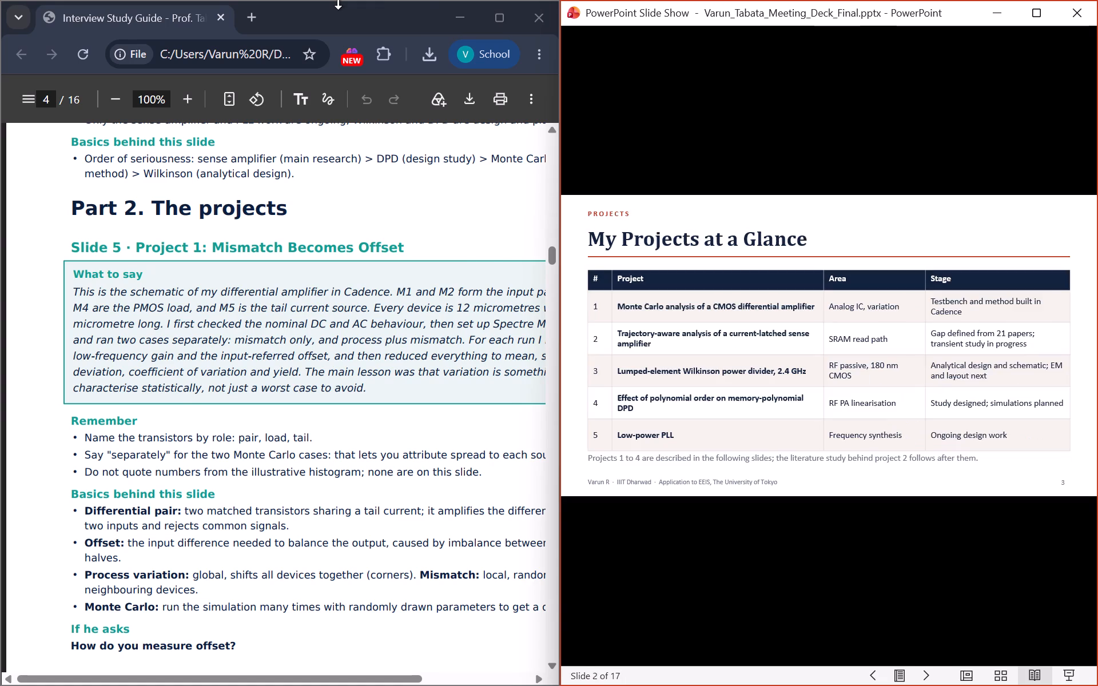
pyautogui.press('Right')
pyautogui.press('Left')
pyautogui.press('Right')
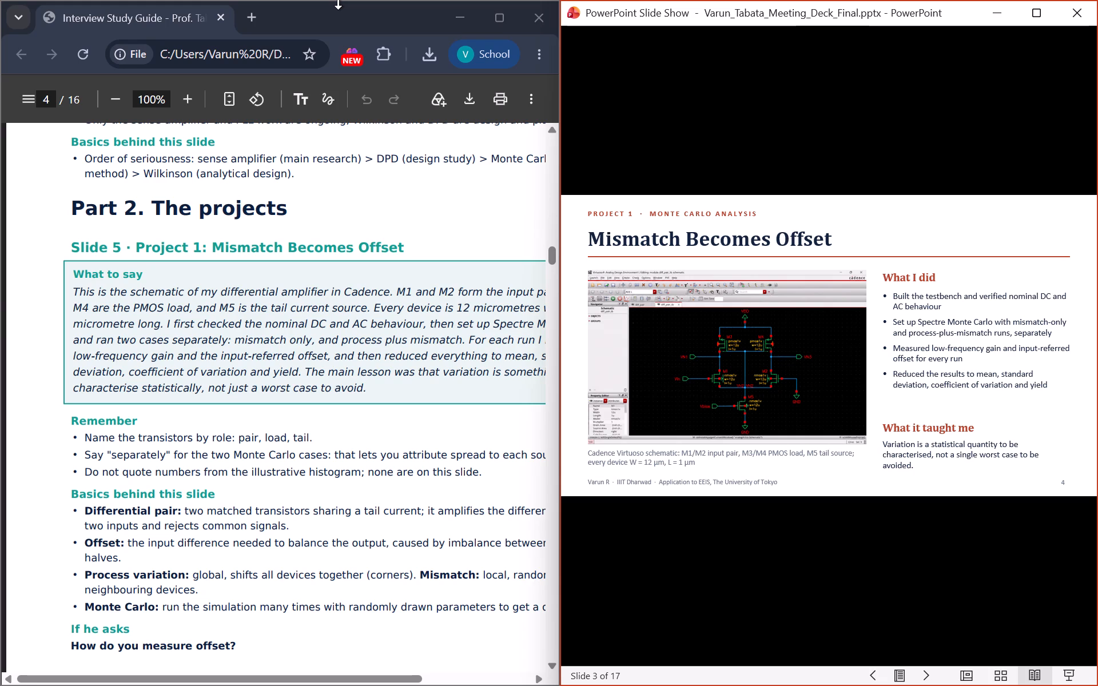
pyautogui.press('Escape')
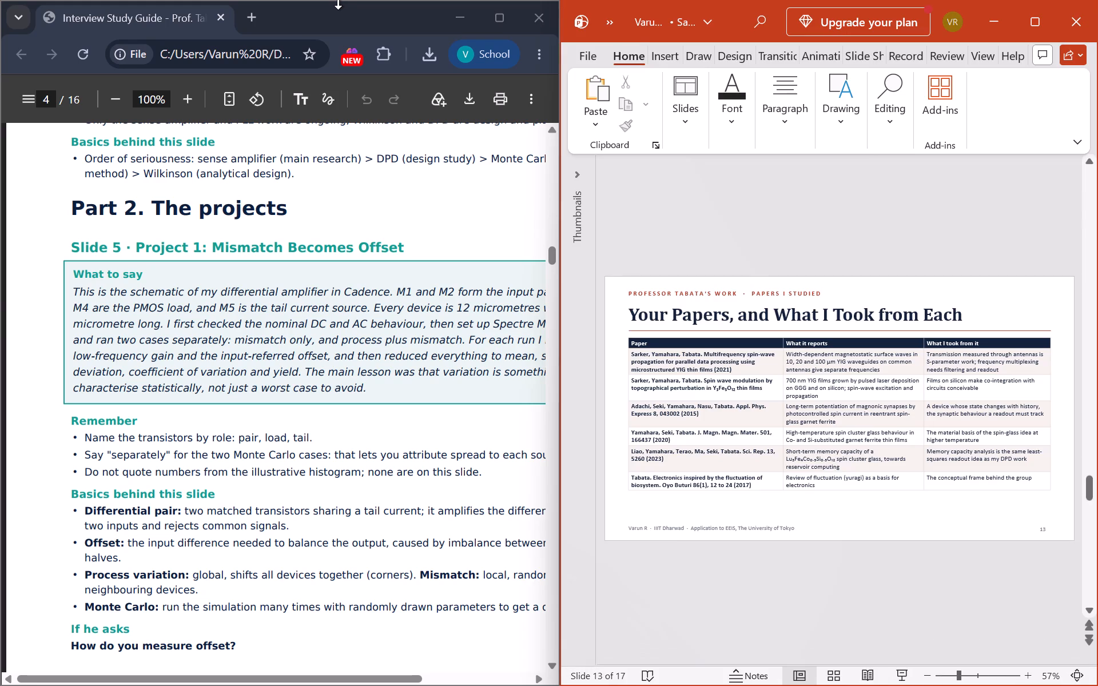
# Browse the deck from the title slide to slide 5, the Monte Carlo analysis of a CMOS differential amplifier.
pyautogui.scroll(14, 727, 264)
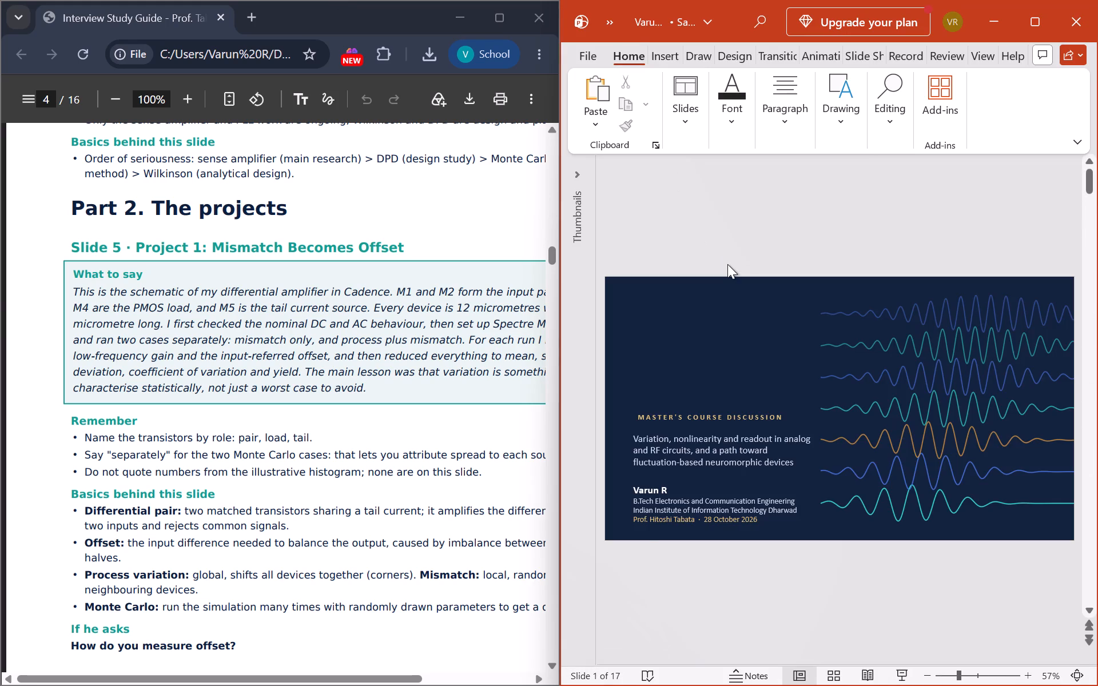
pyautogui.scroll(-5, 727, 264)
pyautogui.scroll(2, 727, 264)
pyautogui.scroll(-1, 727, 264)
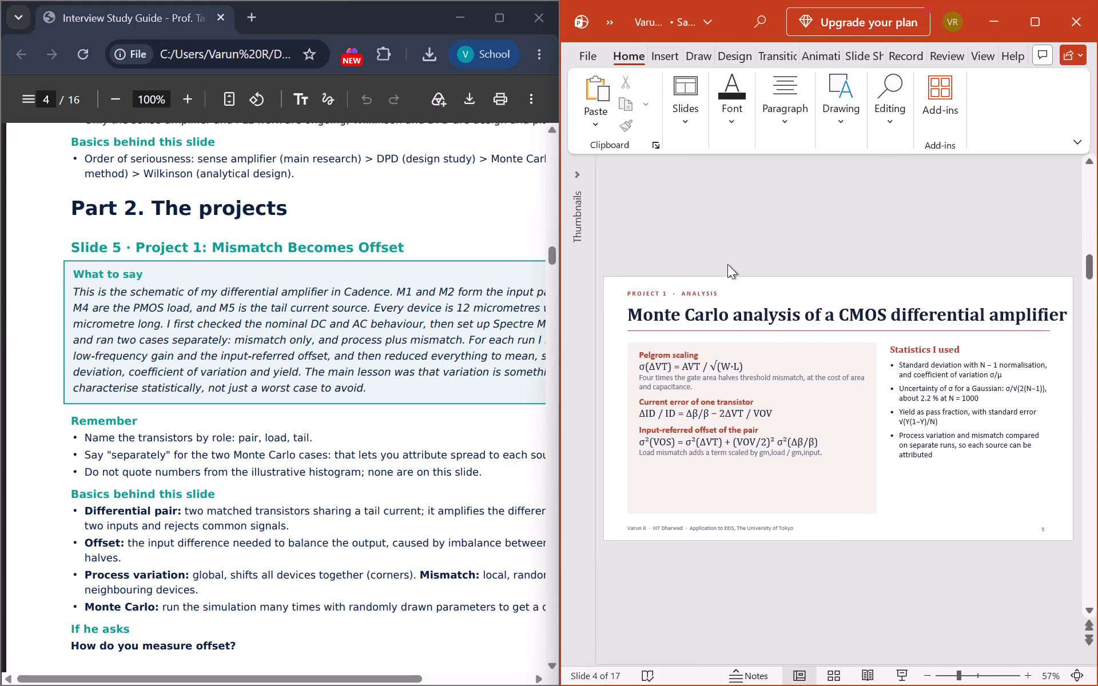
pyautogui.scroll(1, 727, 264)
pyautogui.scroll(-1, 727, 264)
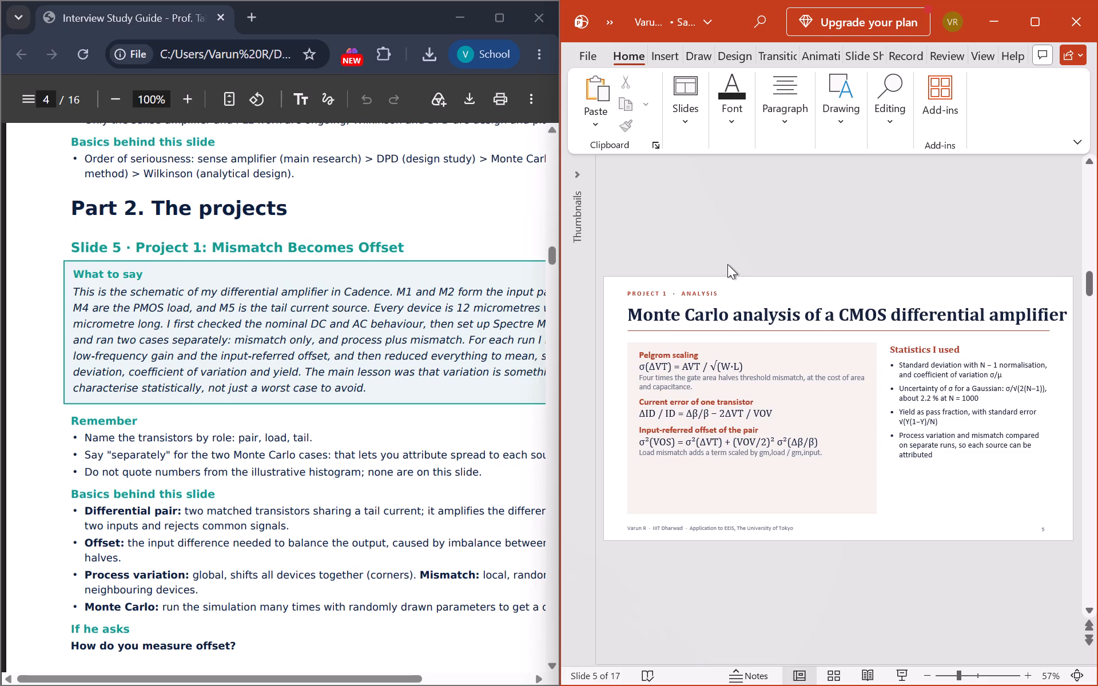
# Replace slide 4's title with slide 5's "Monte Carlo analysis of a CMOS differential amplifier" and widen the title box to fit one line.
pyautogui.scroll(1, 727, 264)
pyautogui.scroll(-1, 727, 264)
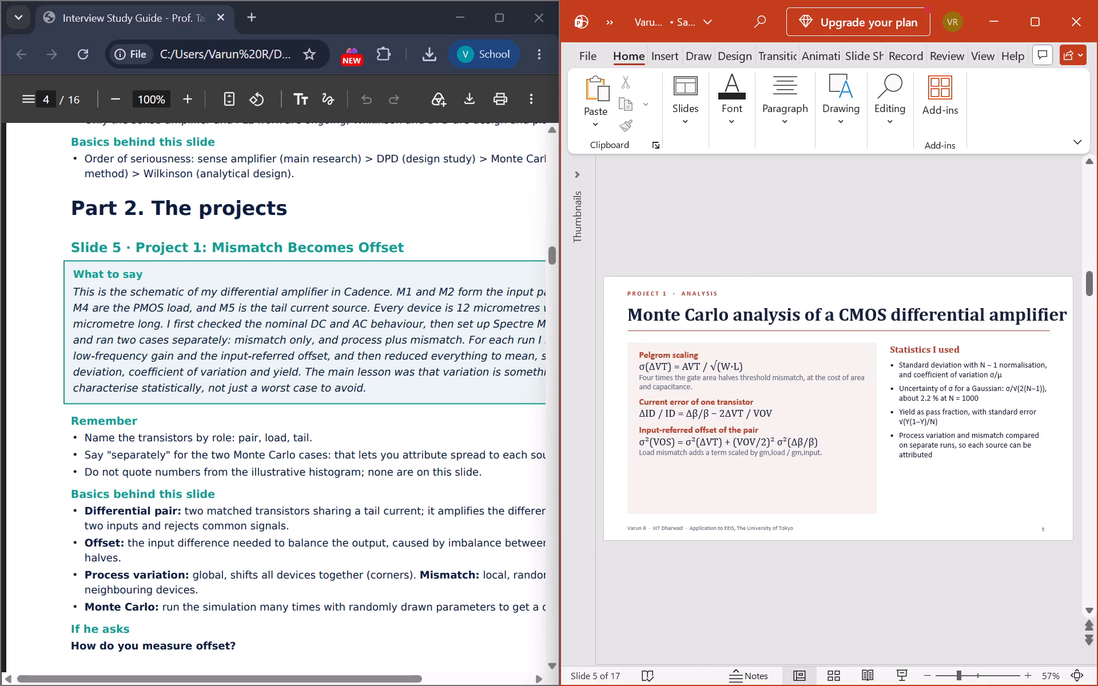
pyautogui.click(743, 317)
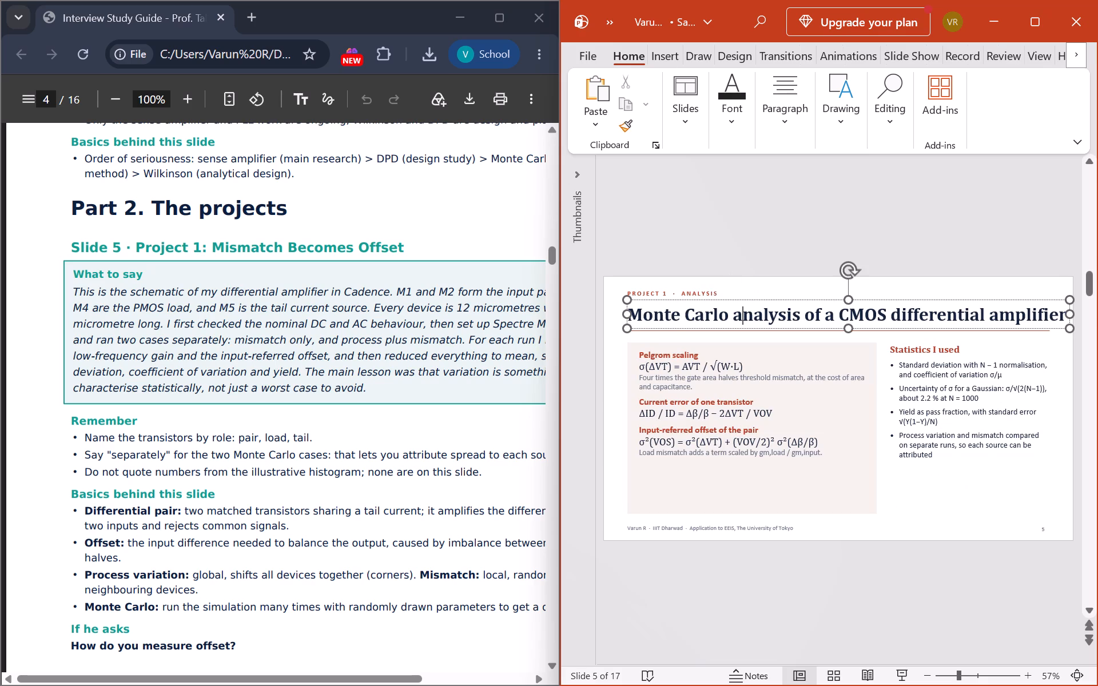
pyautogui.hotkey('ctrl', 'a')
pyautogui.hotkey('ctrl', 'c')
pyautogui.scroll(1, 743, 317)
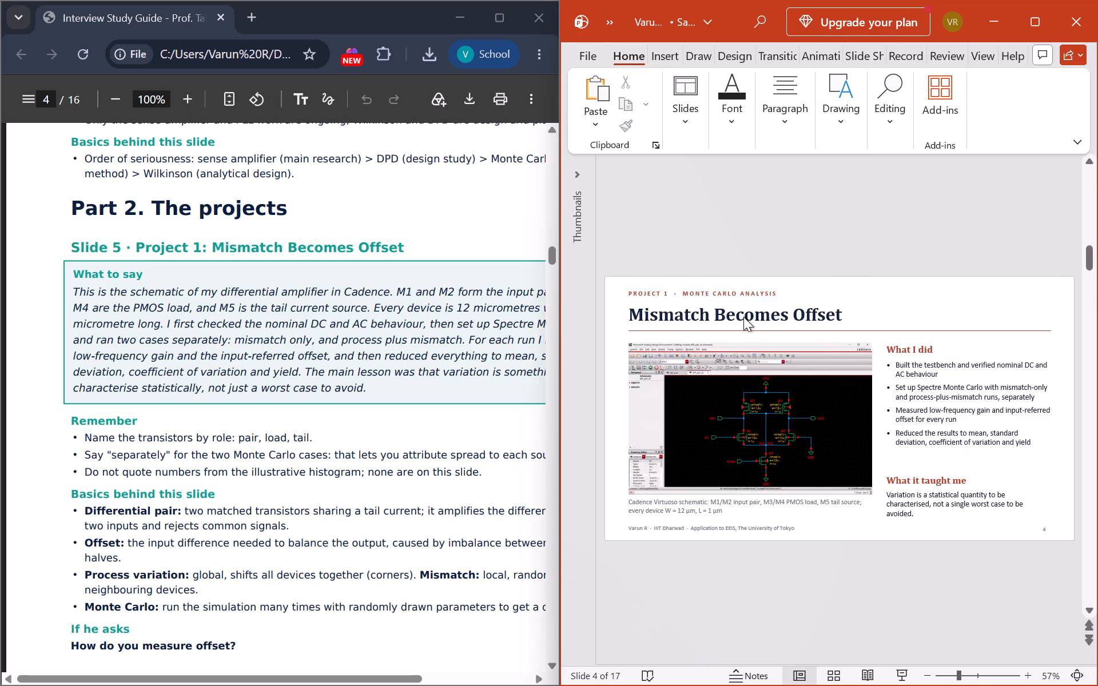
pyautogui.click(743, 317)
pyautogui.hotkey('ctrl', 'a')
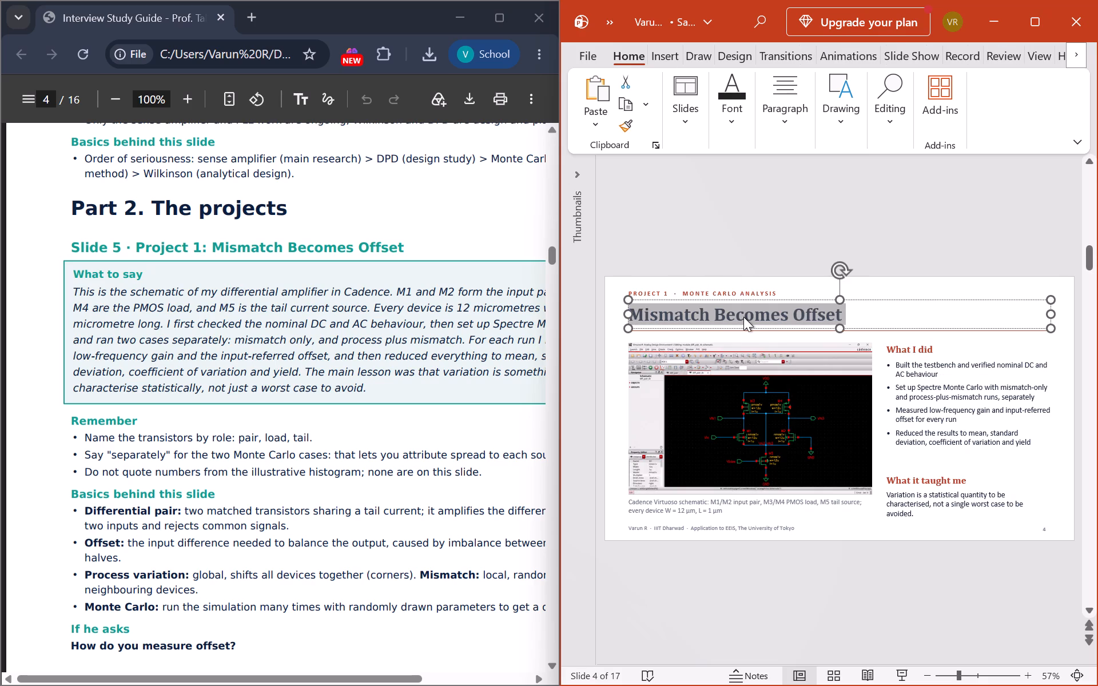
pyautogui.hotkey('ctrl', 'v')
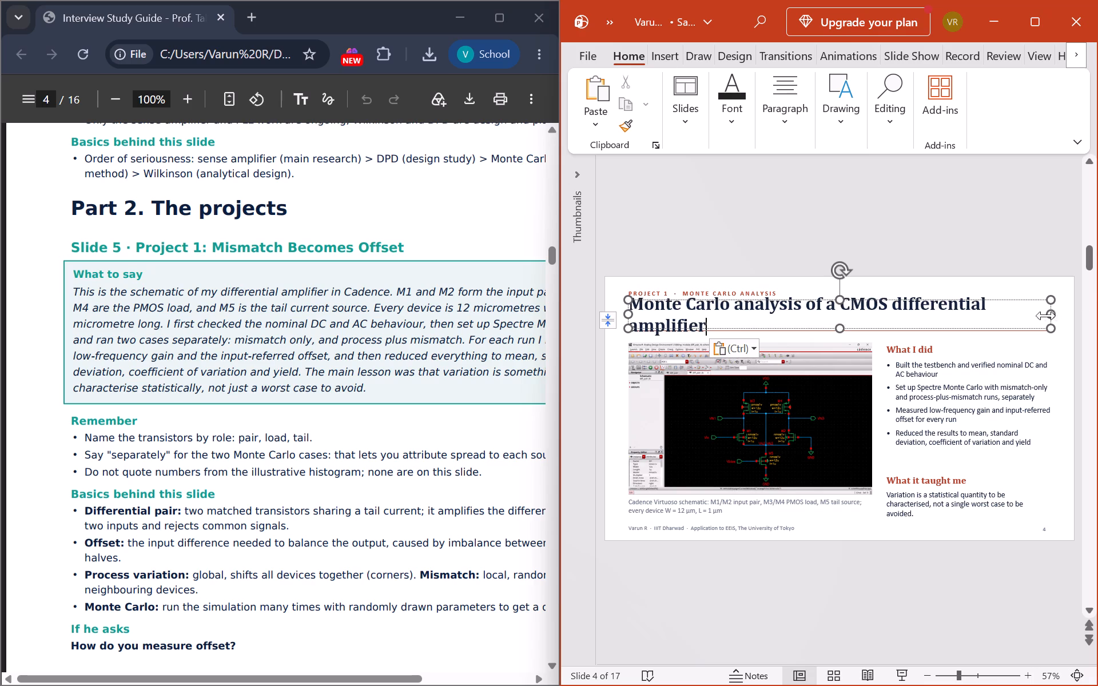
pyautogui.moveTo(1051, 316); pyautogui.dragTo(1097, 313)
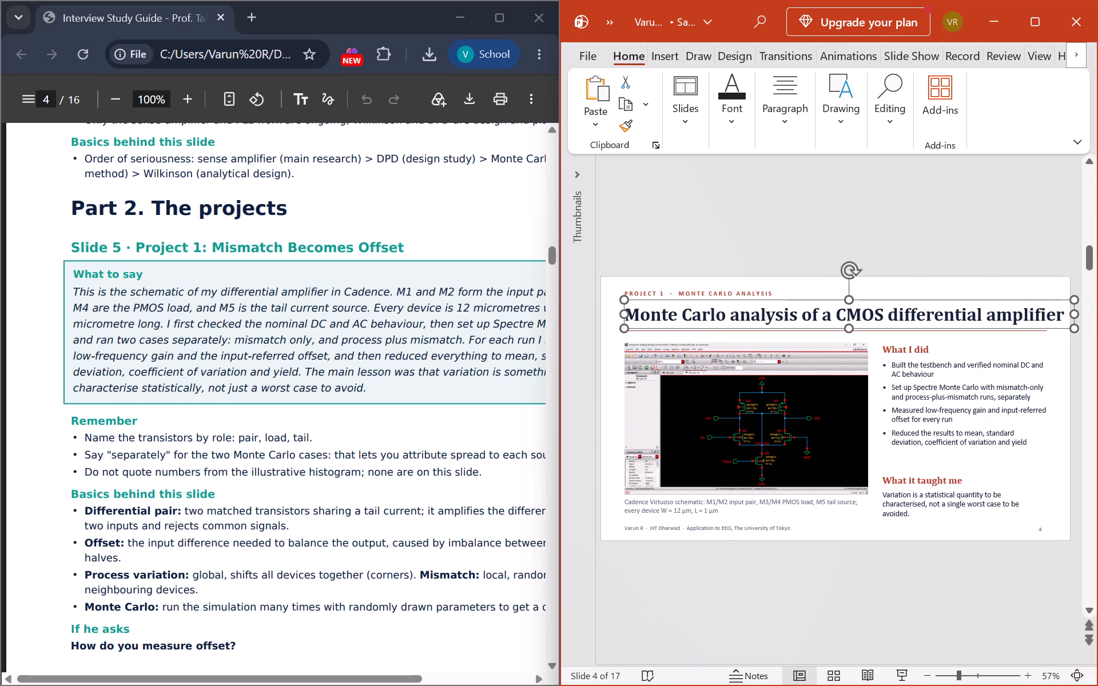
# Show the deck in Reading View from the title slide and advance to slide 3, My Projects at a Glance.
pyautogui.press('F5')
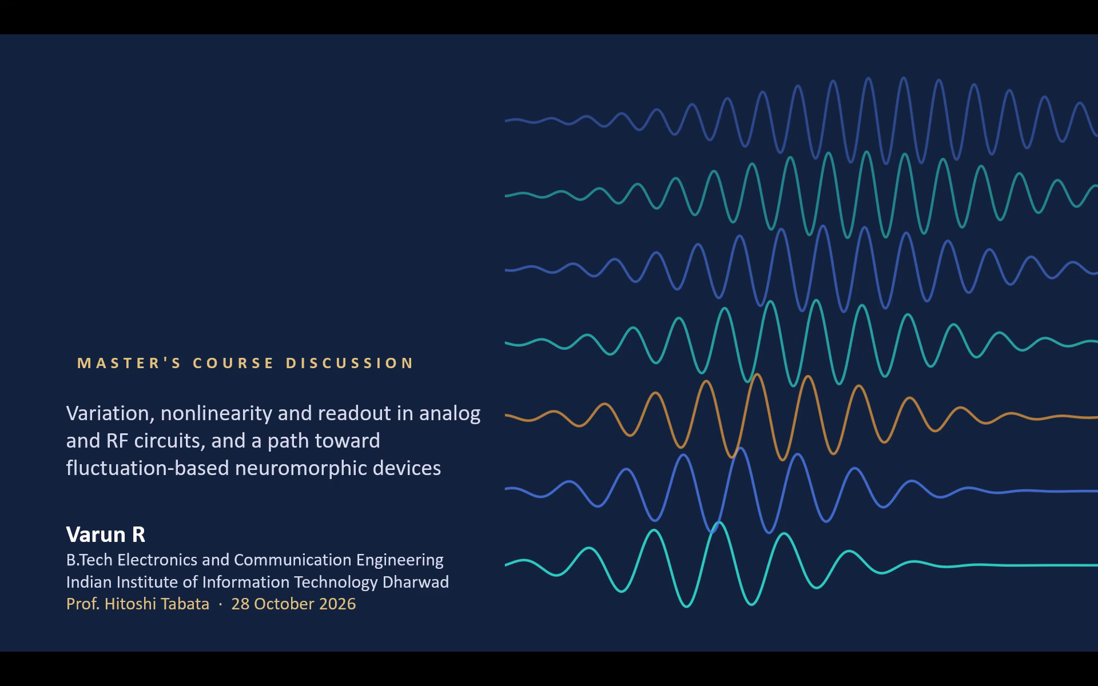
pyautogui.press('Escape')
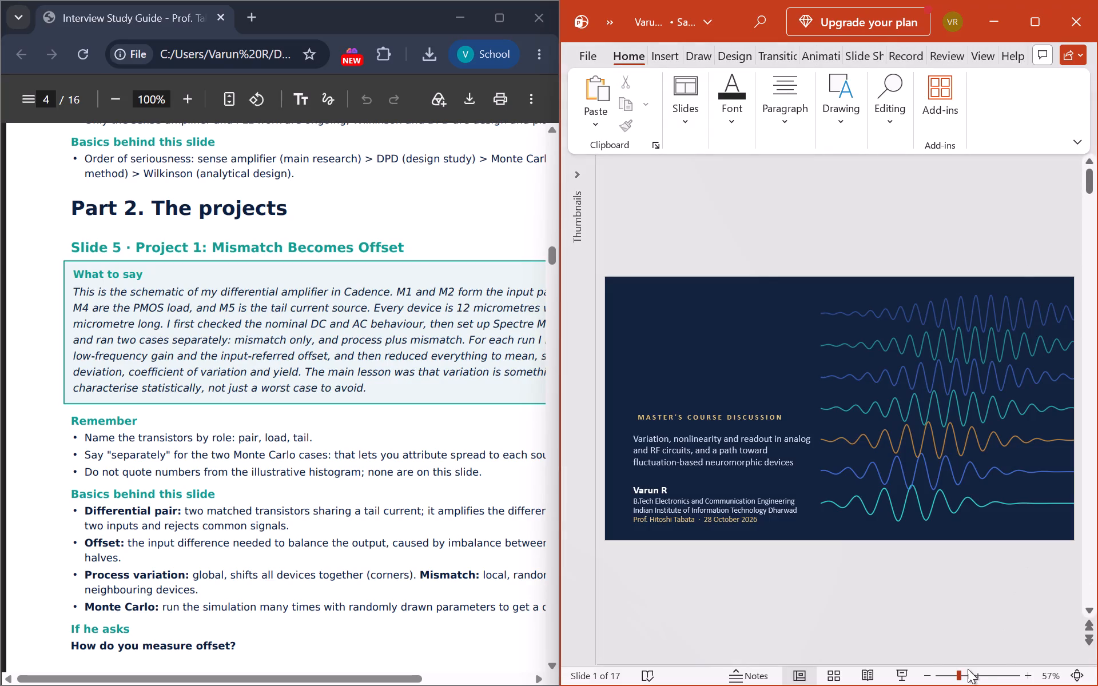
pyautogui.click(866, 673)
pyautogui.press('Right')
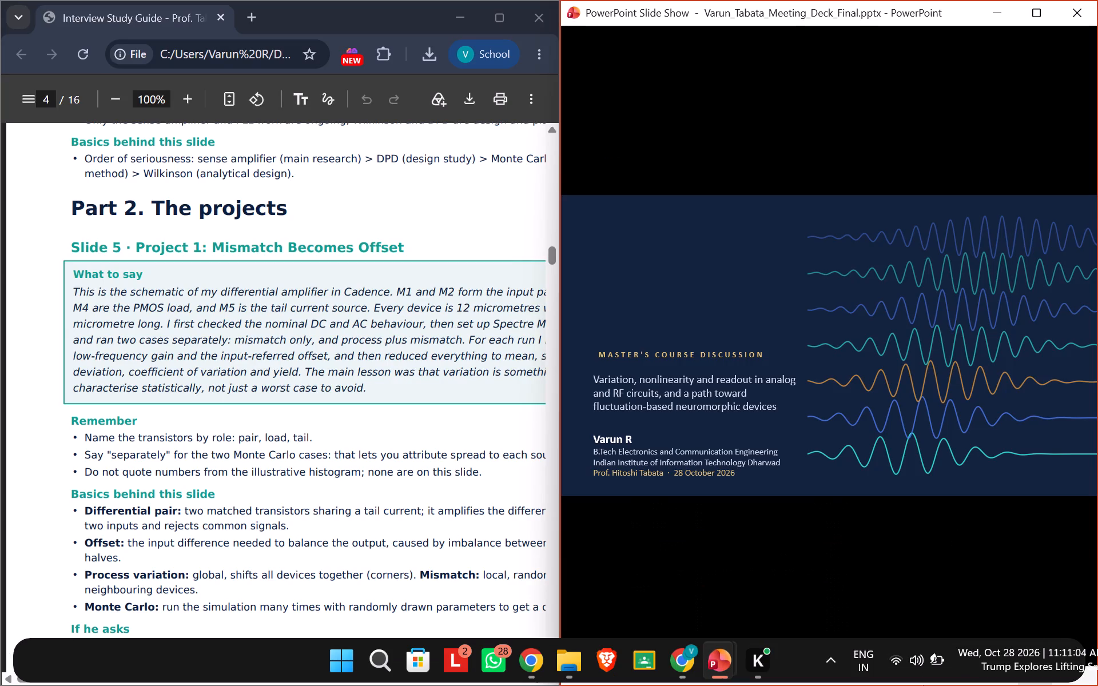
pyautogui.press('Right')
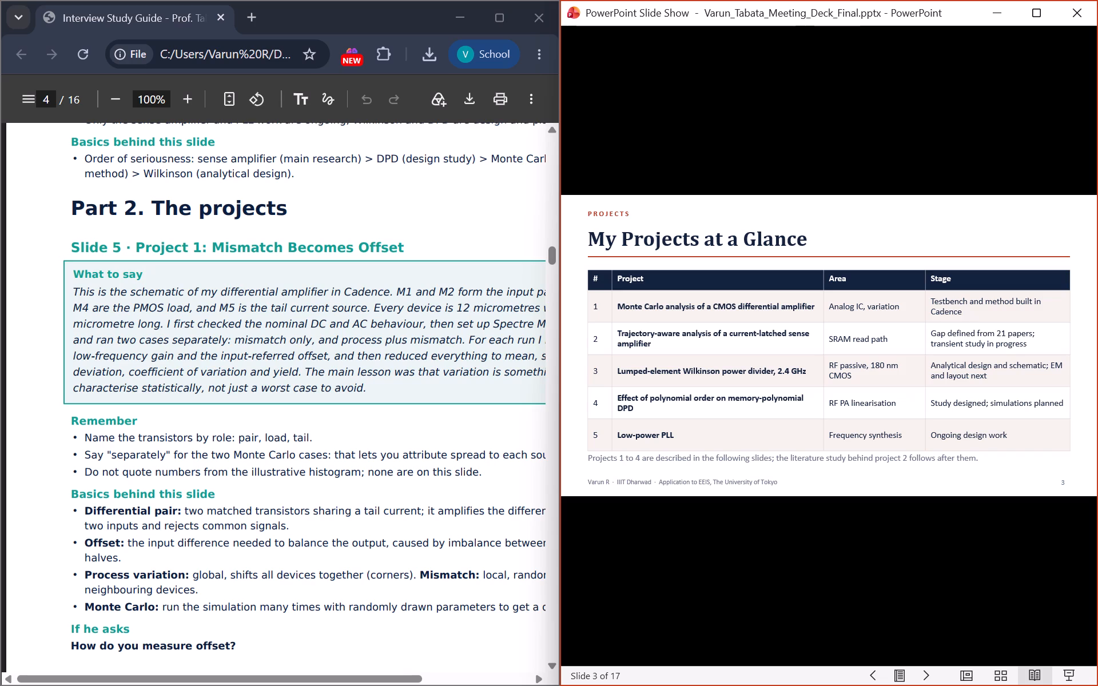
pyautogui.scroll(2, 210, 292)
pyautogui.scroll(-2, 212, 292)
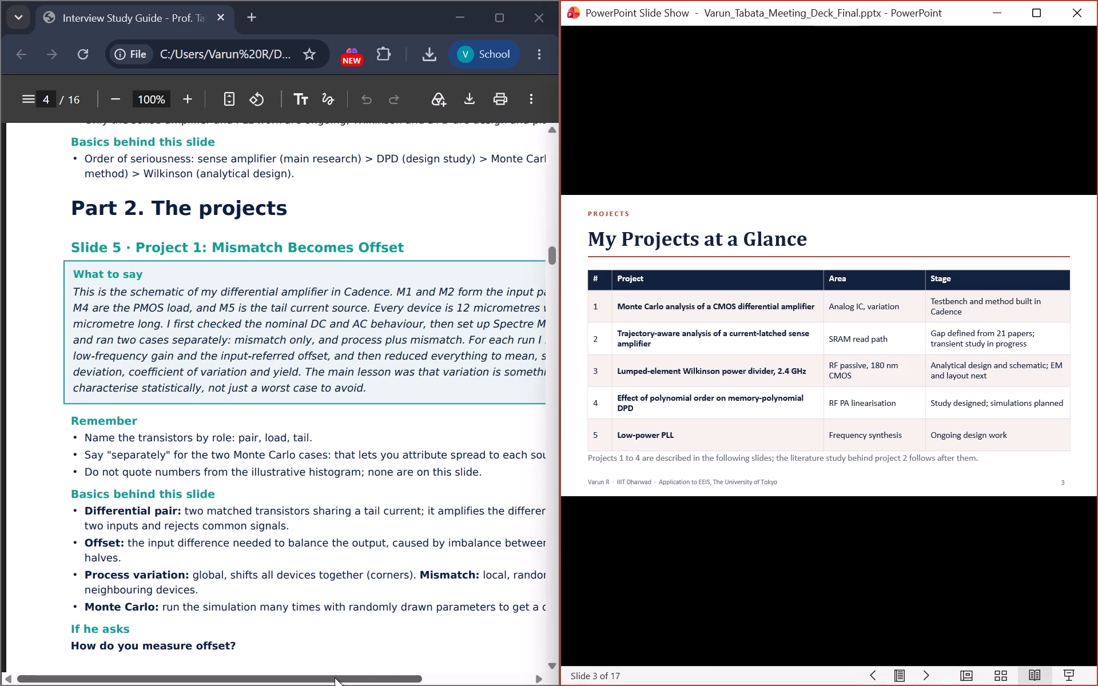
# Reduce the study guide's zoom to 90% and shift the page sideways so full text lines fit beside the deck.
pyautogui.moveTo(335, 677); pyautogui.dragTo(376, 682)
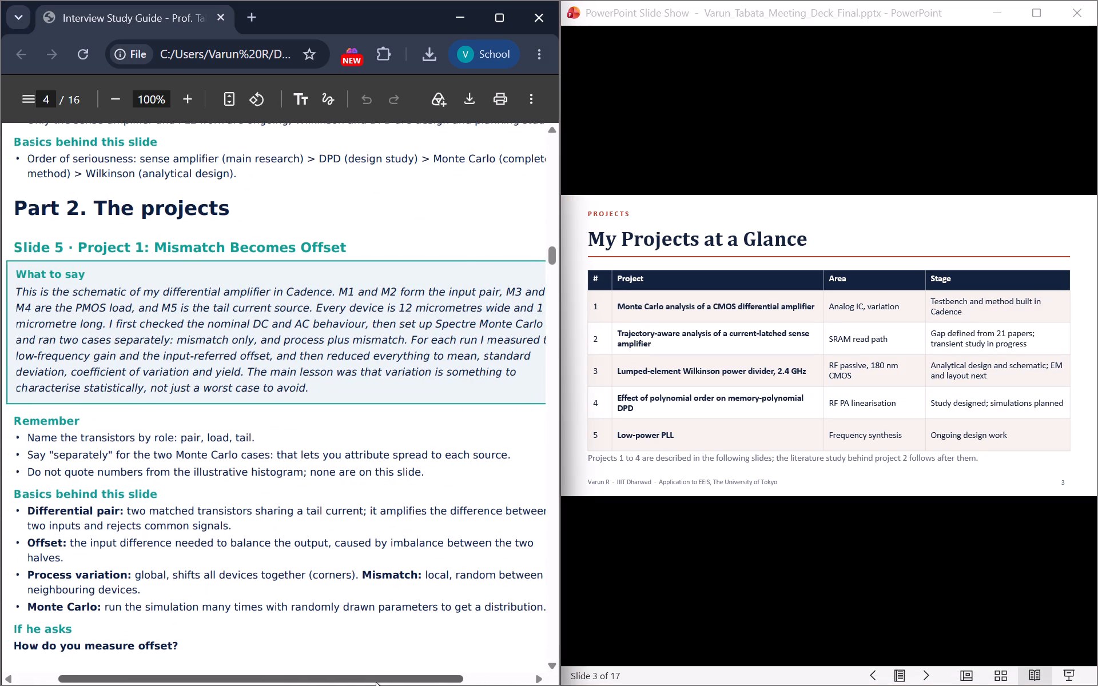
pyautogui.click(122, 103)
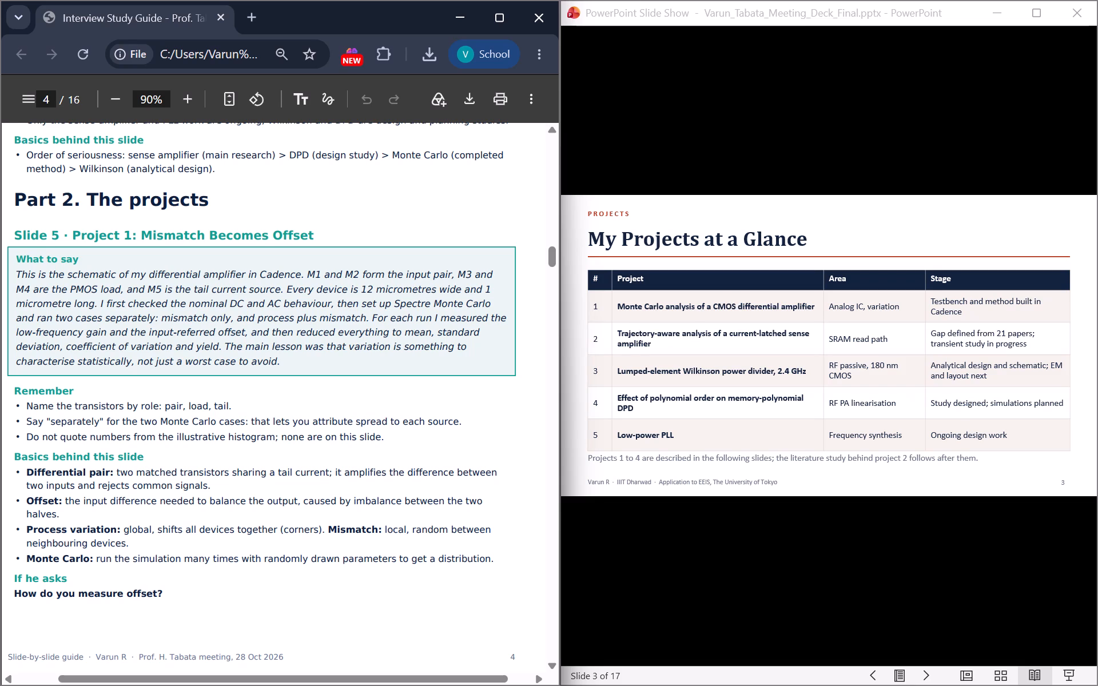
# Advance the deck in Reading View to slide 4, the retitled Monte Carlo slide, alongside the guide's Project 1 notes.
pyautogui.click(754, 298)
pyautogui.press('Right')
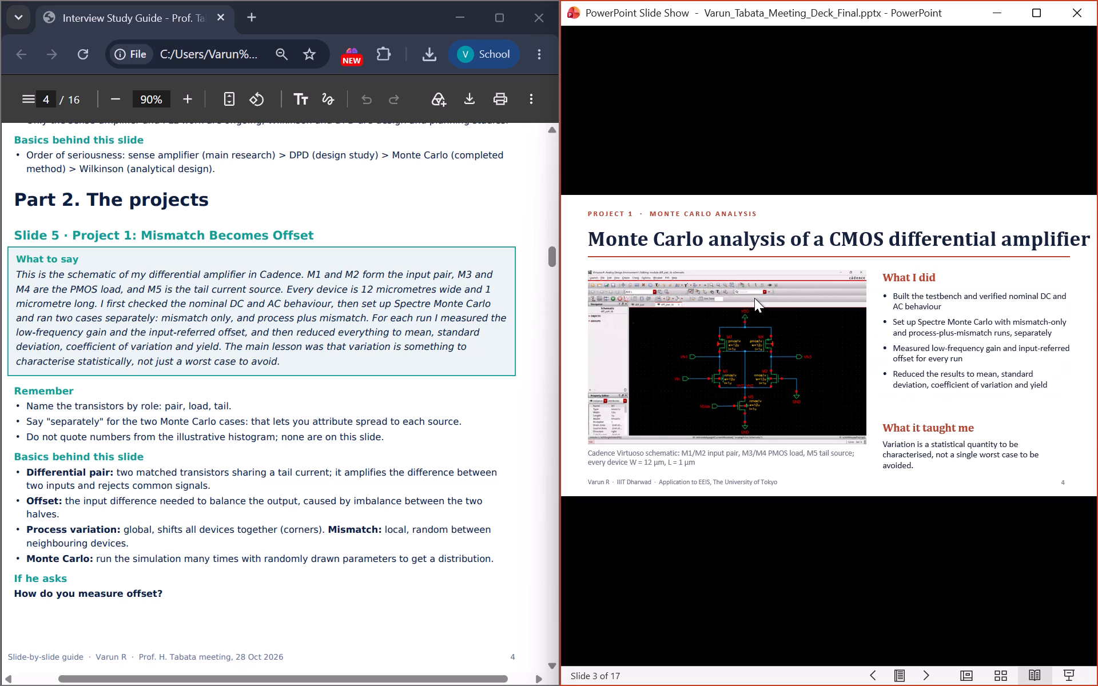